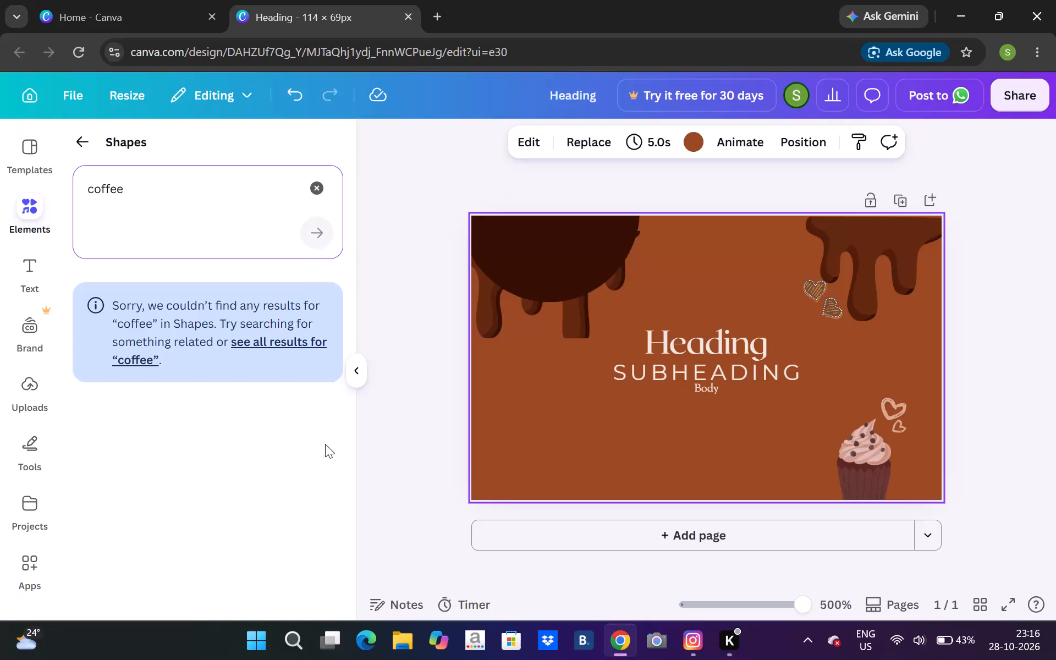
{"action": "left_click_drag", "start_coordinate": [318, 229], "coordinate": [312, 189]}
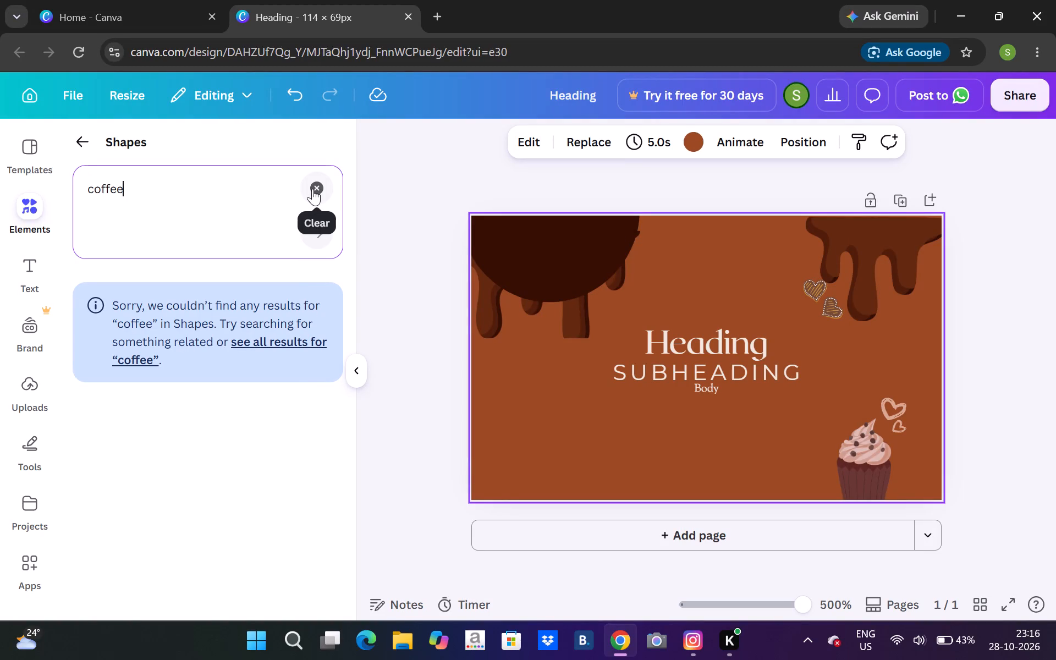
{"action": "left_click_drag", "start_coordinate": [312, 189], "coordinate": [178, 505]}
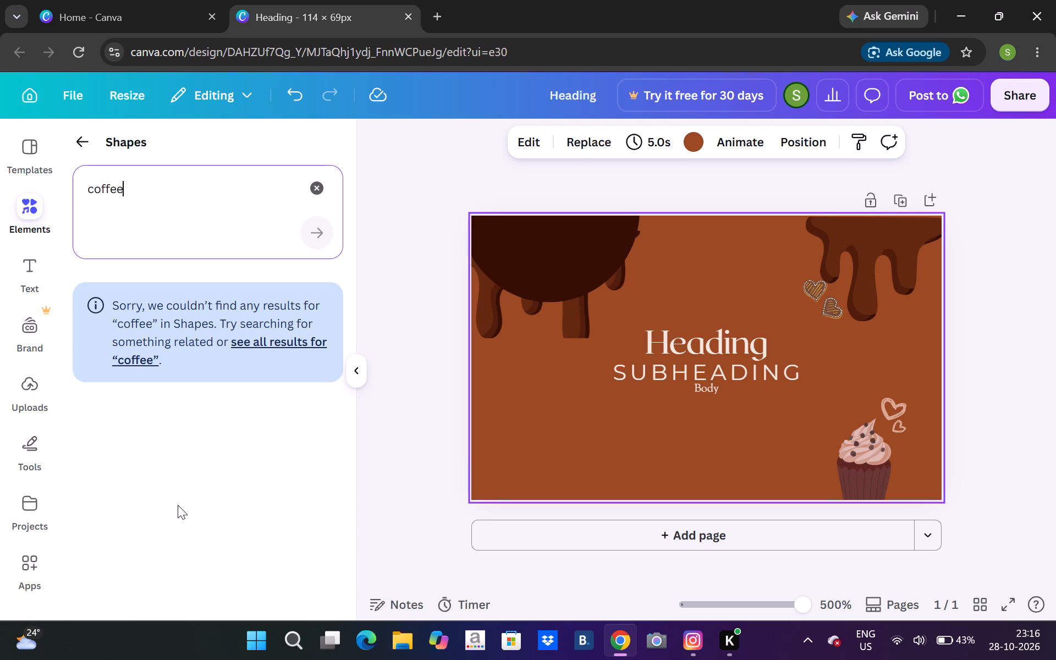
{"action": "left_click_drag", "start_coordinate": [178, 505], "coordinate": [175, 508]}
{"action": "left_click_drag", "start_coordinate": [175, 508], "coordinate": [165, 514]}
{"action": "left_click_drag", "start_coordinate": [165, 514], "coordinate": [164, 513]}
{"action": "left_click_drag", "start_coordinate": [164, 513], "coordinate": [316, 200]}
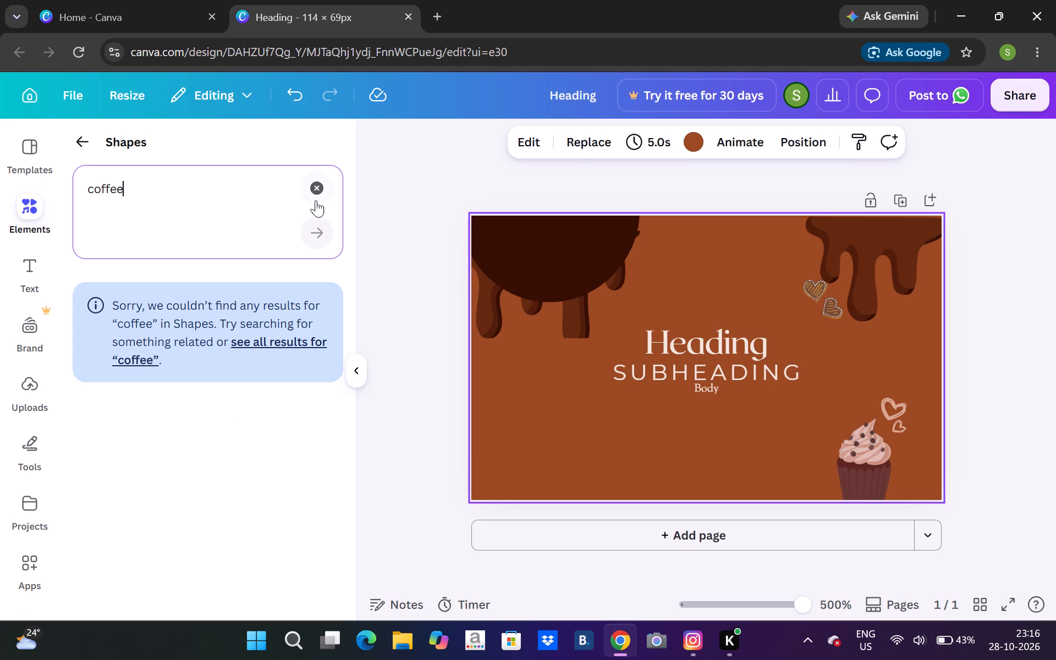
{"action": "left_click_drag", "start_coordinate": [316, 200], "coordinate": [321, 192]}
Replace the element search with "coffee cup" and show its results from all element categories rather than only shapes.
{"action": "left_click", "coordinate": [321, 192]}
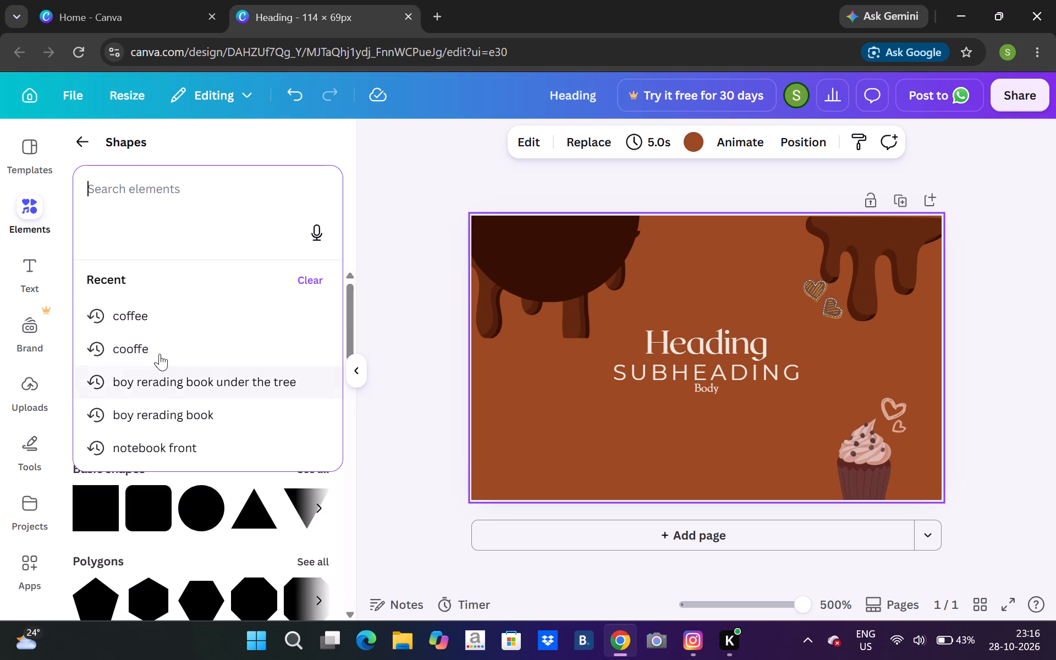
{"action": "left_click", "coordinate": [186, 306]}
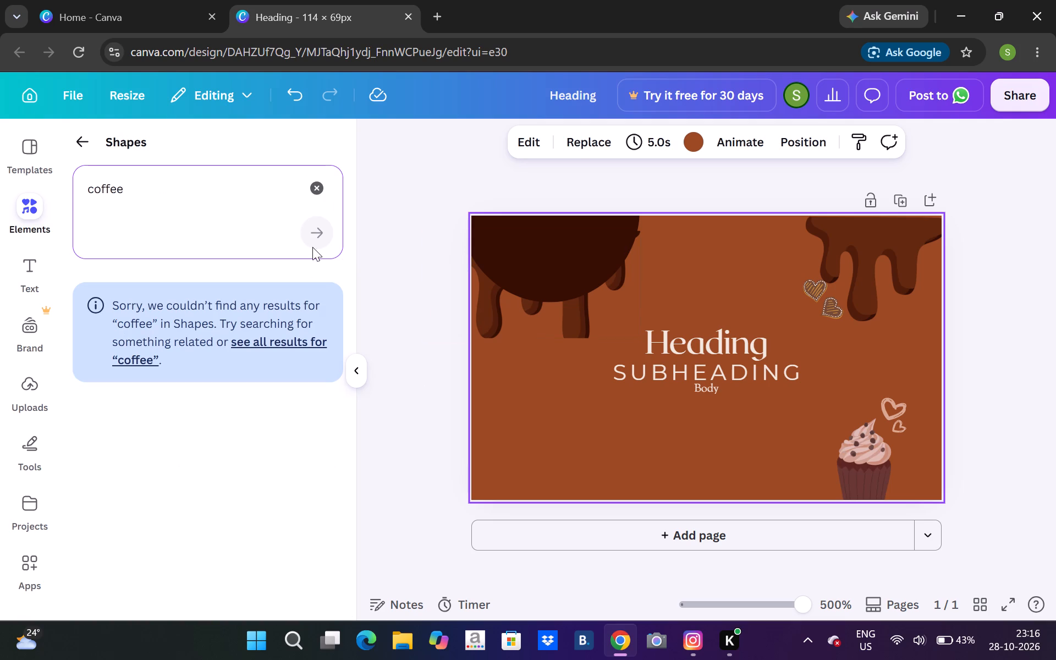
{"action": "left_click", "coordinate": [322, 183]}
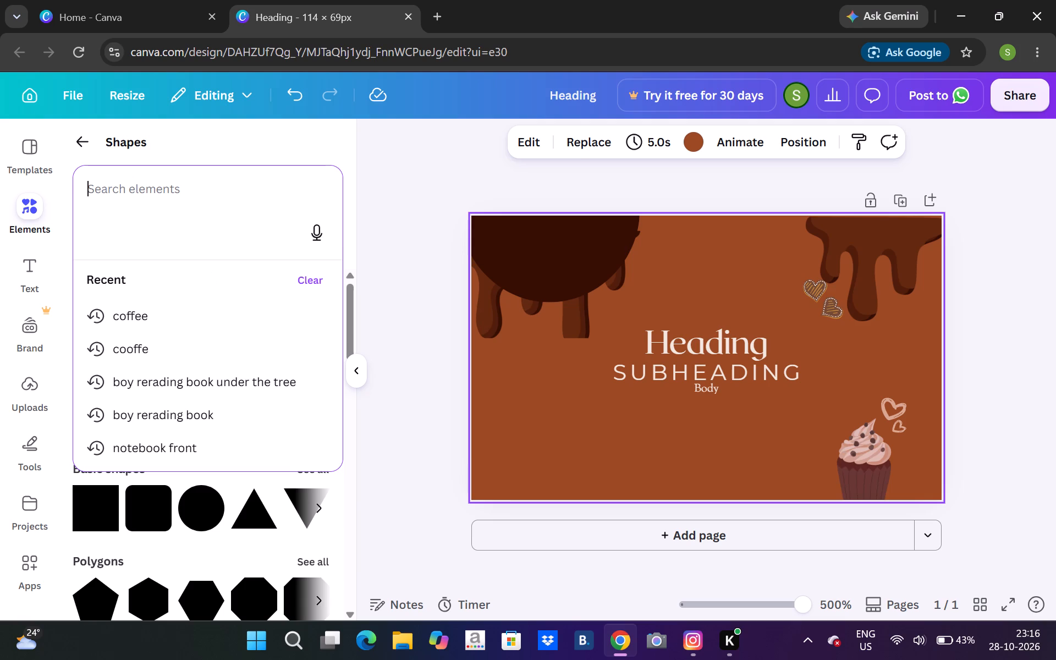
{"action": "key", "text": "c"}
{"action": "type", "text": "oo"}
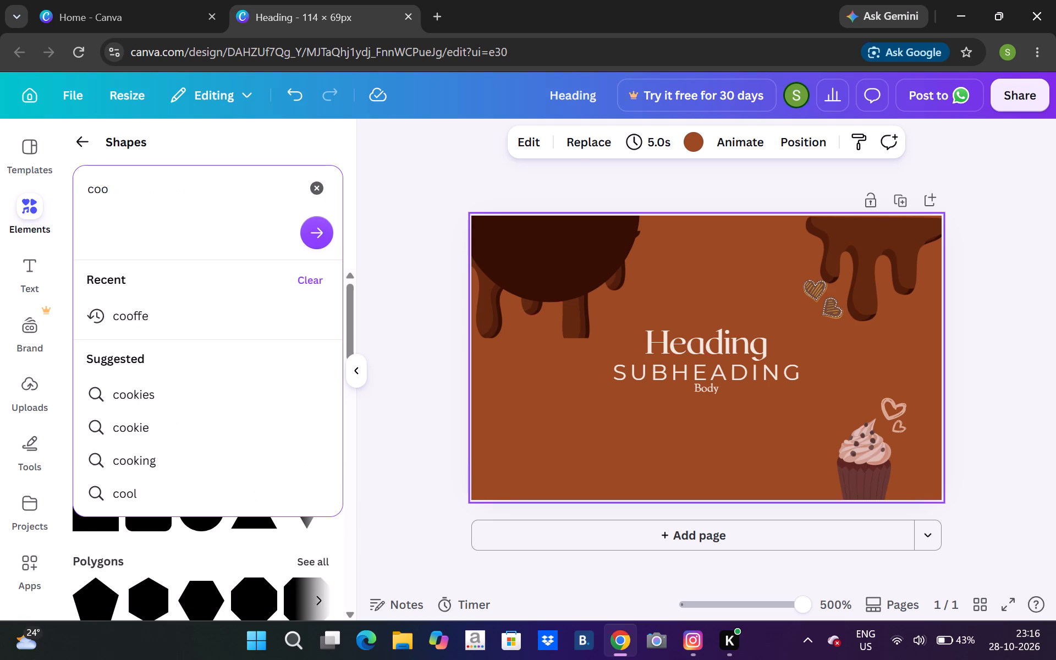
{"action": "type", "text": "ff"}
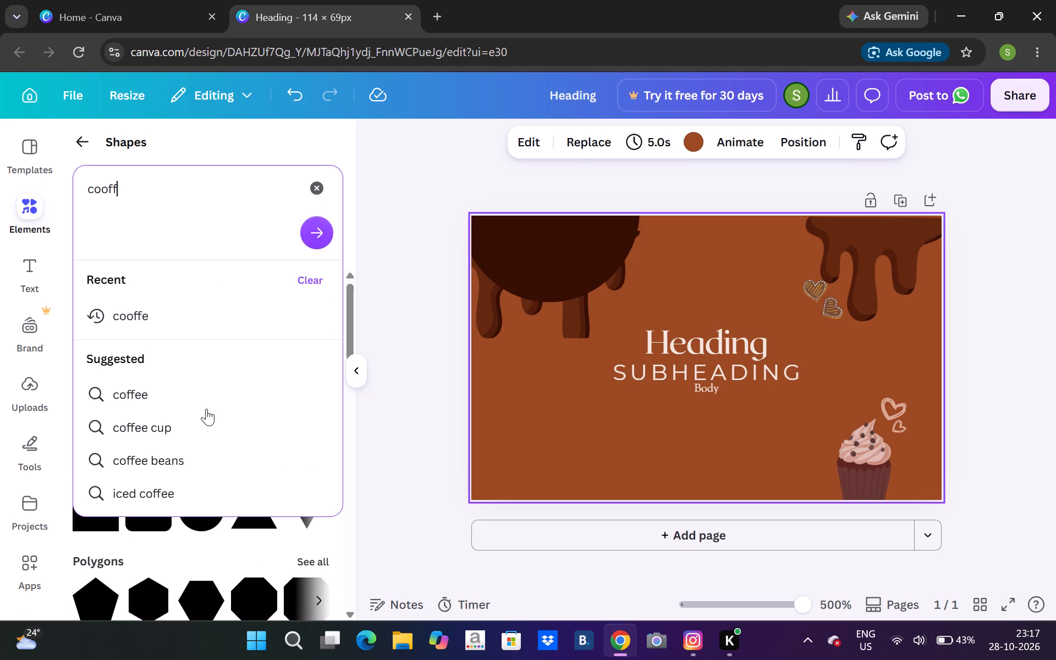
{"action": "left_click", "coordinate": [203, 417]}
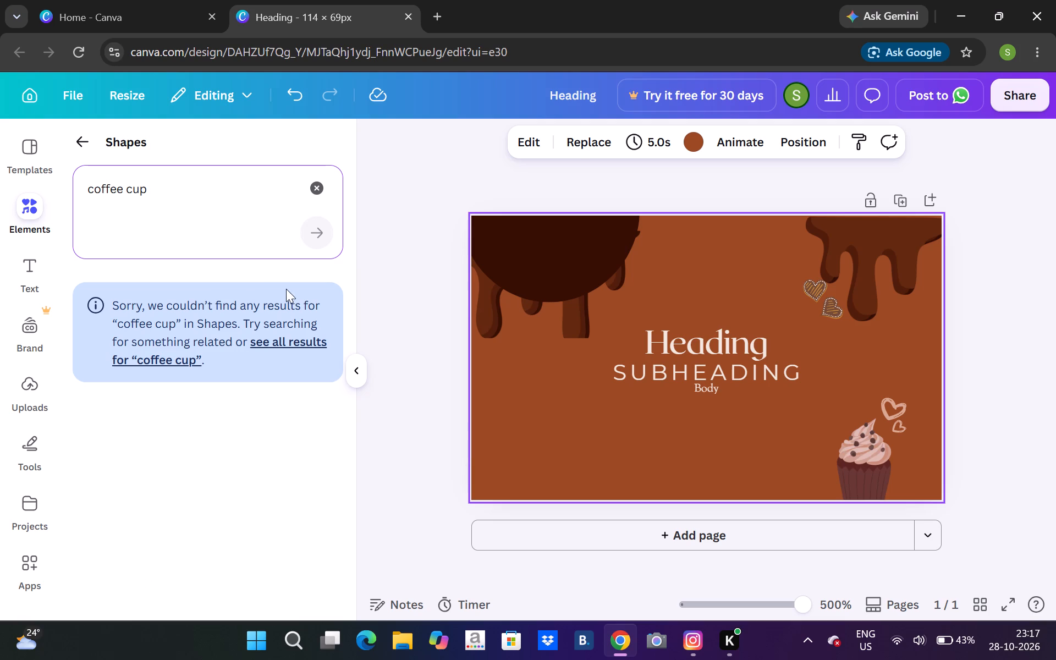
{"action": "left_click", "coordinate": [174, 359]}
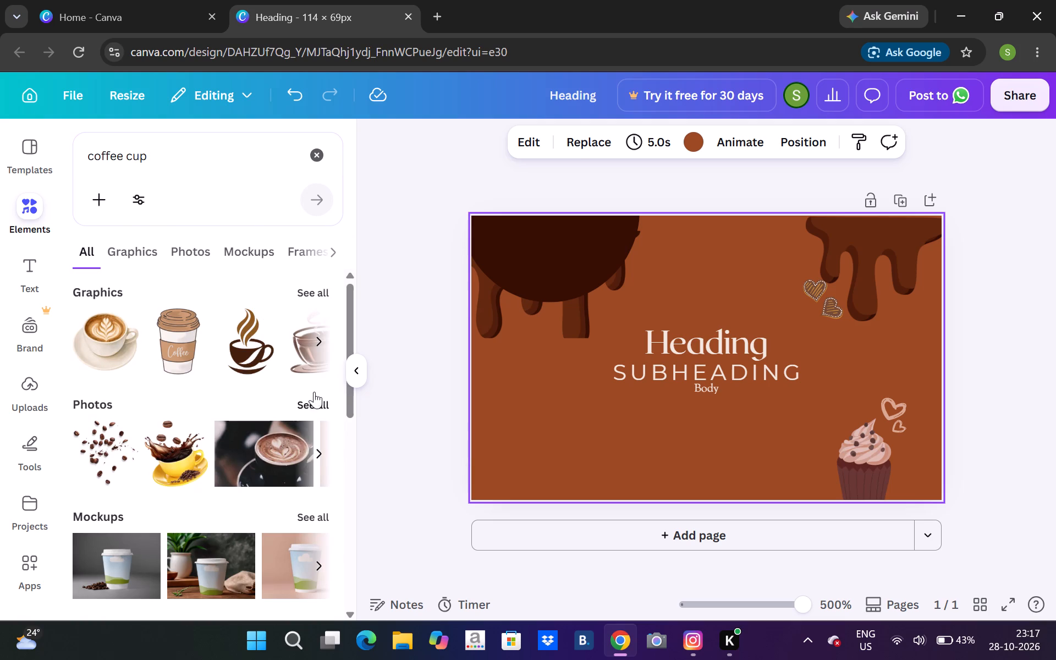
Add the scattered coffee beans photo, shrink it and place it in the lower-left corner of the design.
{"action": "left_click", "coordinate": [317, 347]}
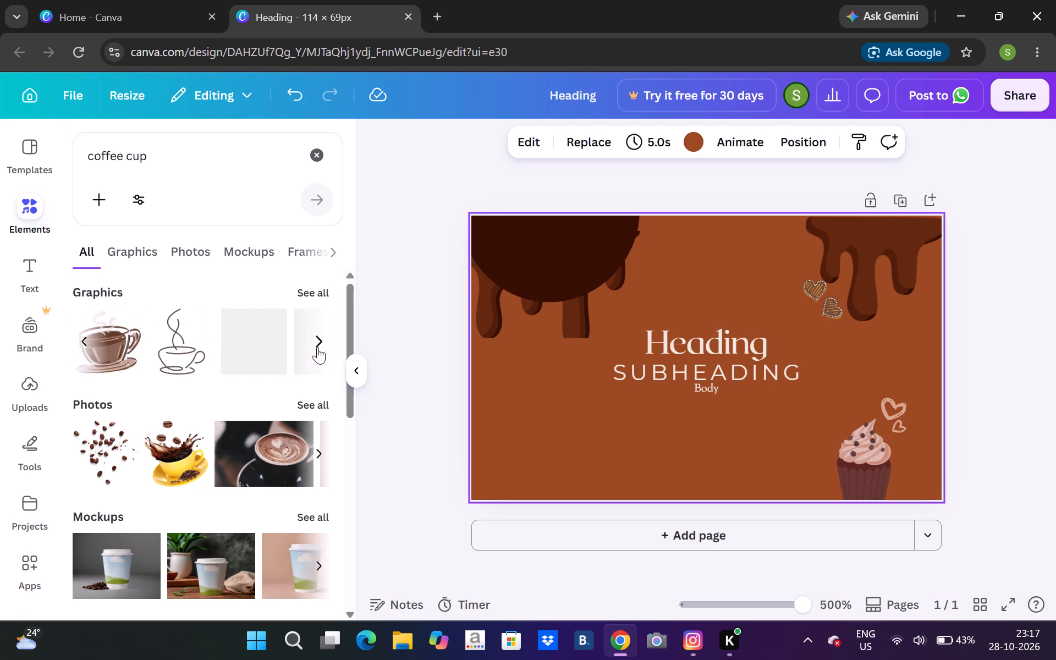
{"action": "left_click", "coordinate": [113, 439]}
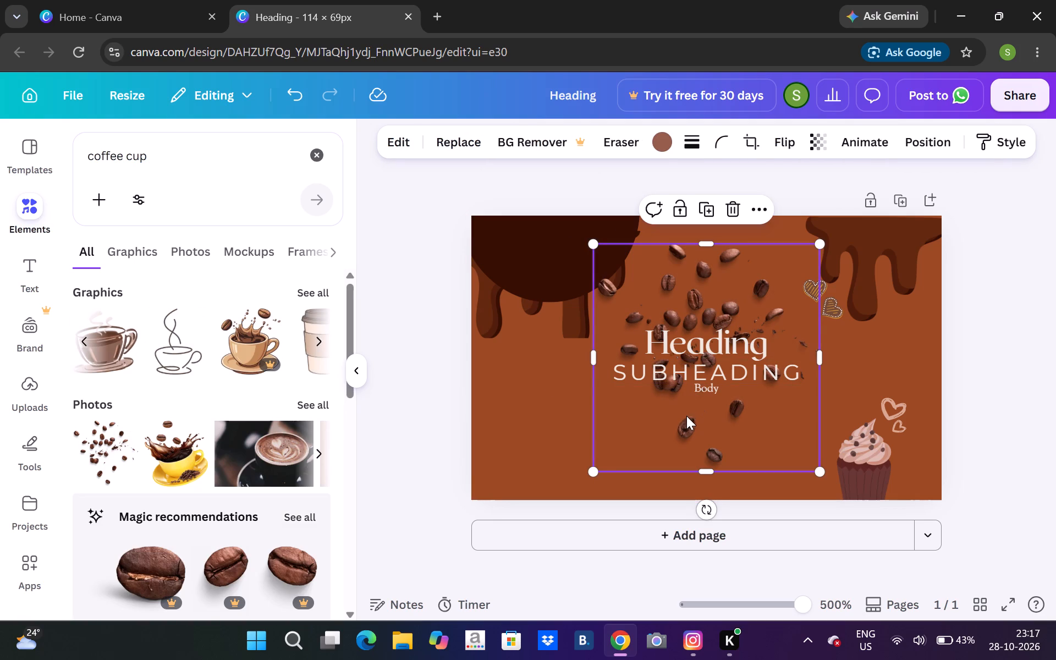
{"action": "left_click_drag", "start_coordinate": [684, 421], "coordinate": [552, 466]}
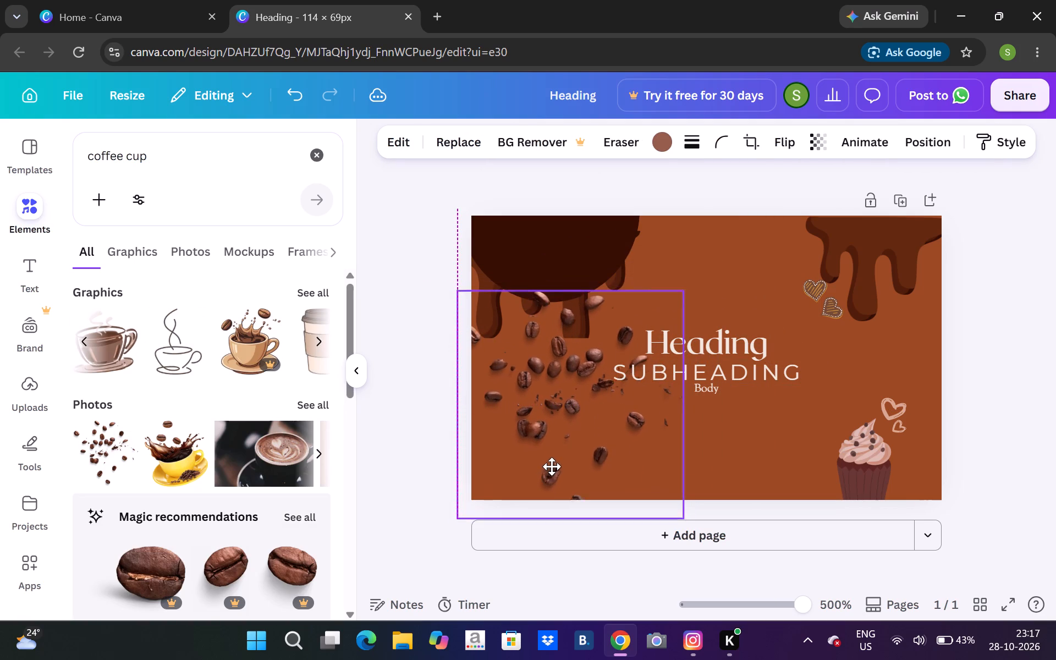
{"action": "left_click_drag", "start_coordinate": [552, 466], "coordinate": [552, 465]}
{"action": "left_click_drag", "start_coordinate": [684, 508], "coordinate": [660, 486]}
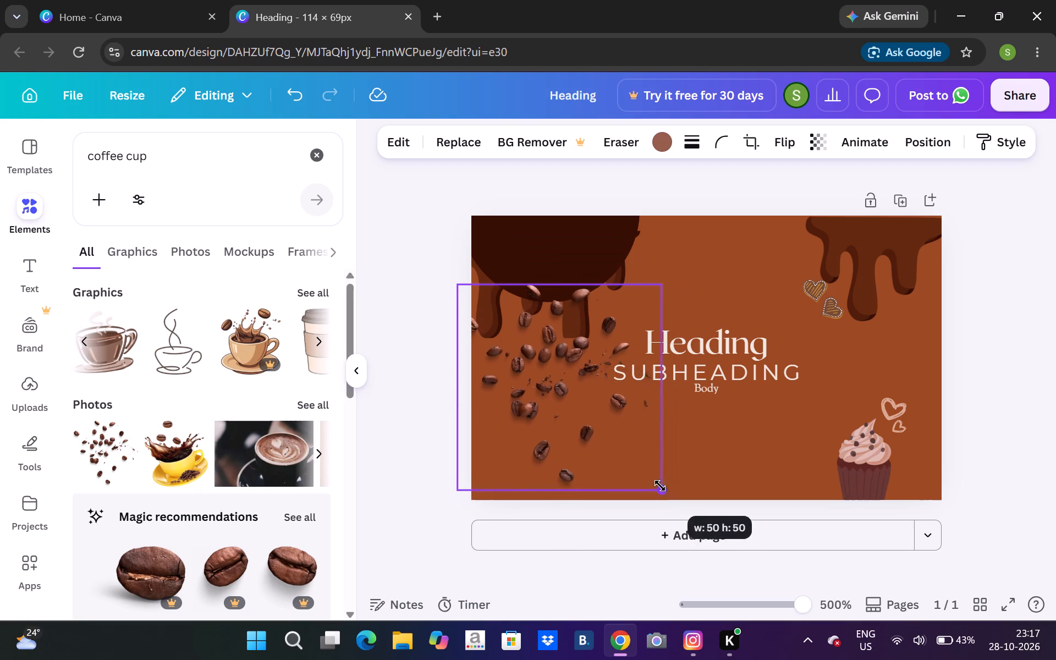
{"action": "left_click_drag", "start_coordinate": [660, 486], "coordinate": [624, 441]}
{"action": "left_click_drag", "start_coordinate": [575, 417], "coordinate": [586, 454]}
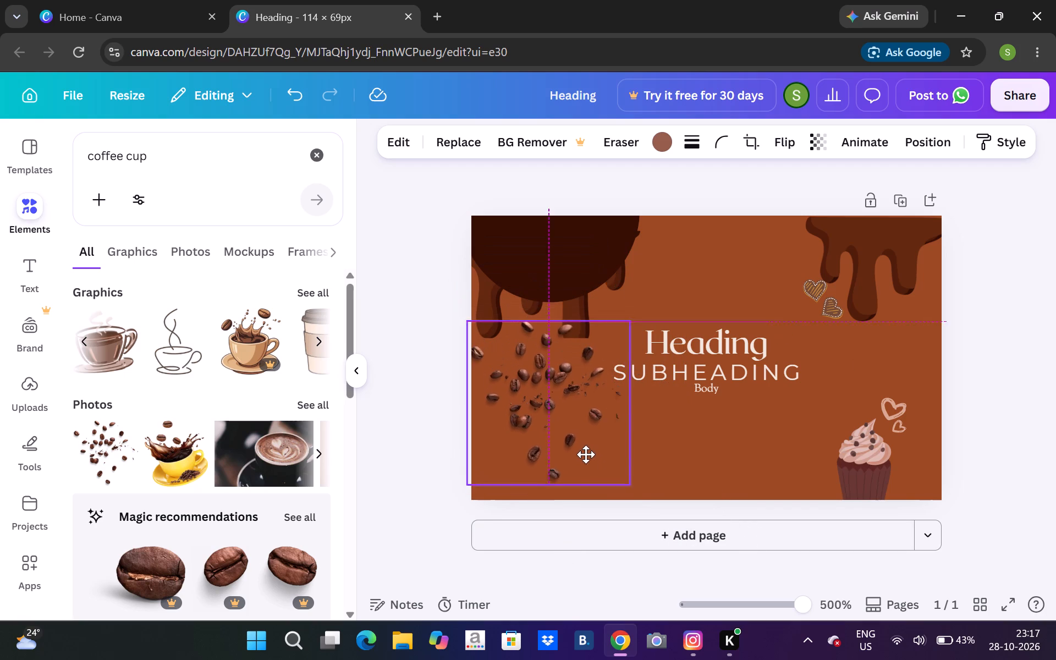
{"action": "left_click_drag", "start_coordinate": [586, 454], "coordinate": [588, 472]}
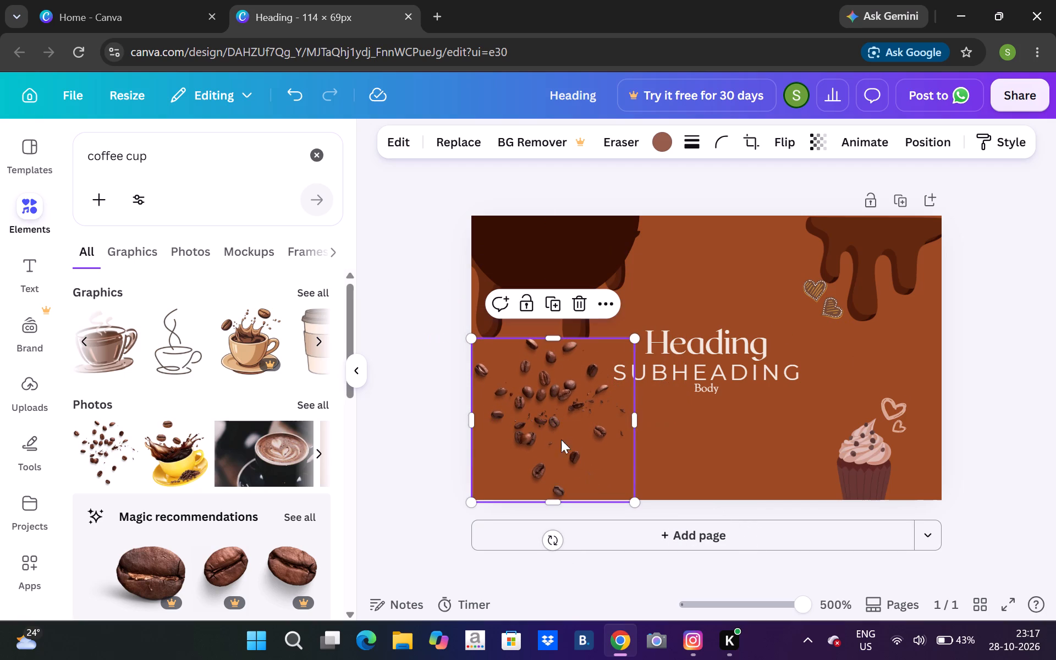
Add the latte cup graphic with saucer and spoon, shrink it and place it near the centre of the design, around the heading text.
{"action": "left_click", "coordinate": [317, 358]}
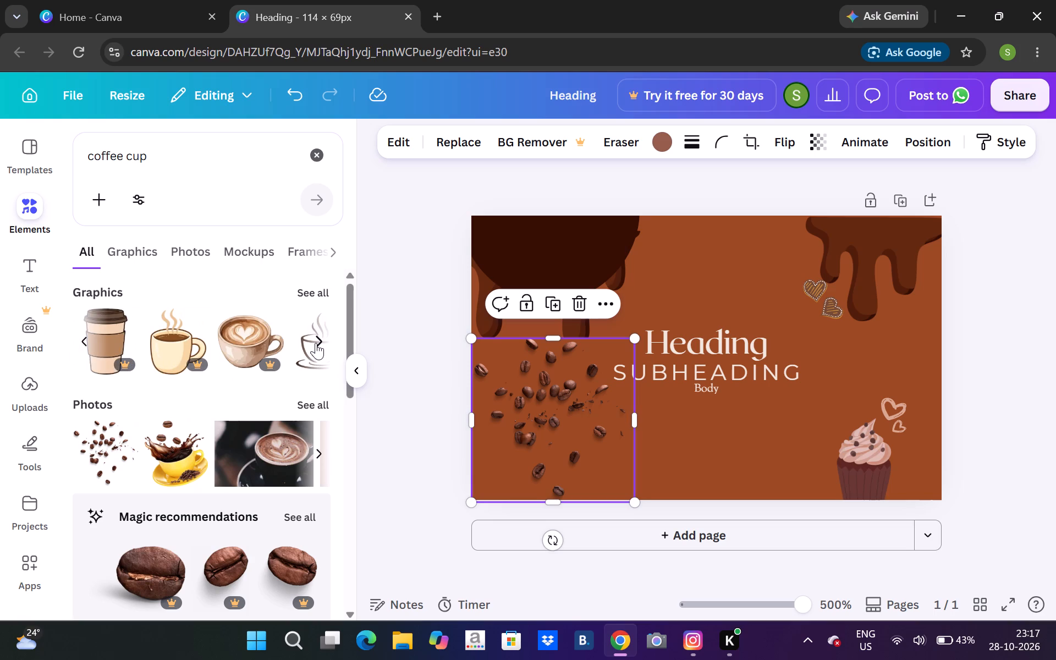
{"action": "left_click", "coordinate": [316, 343]}
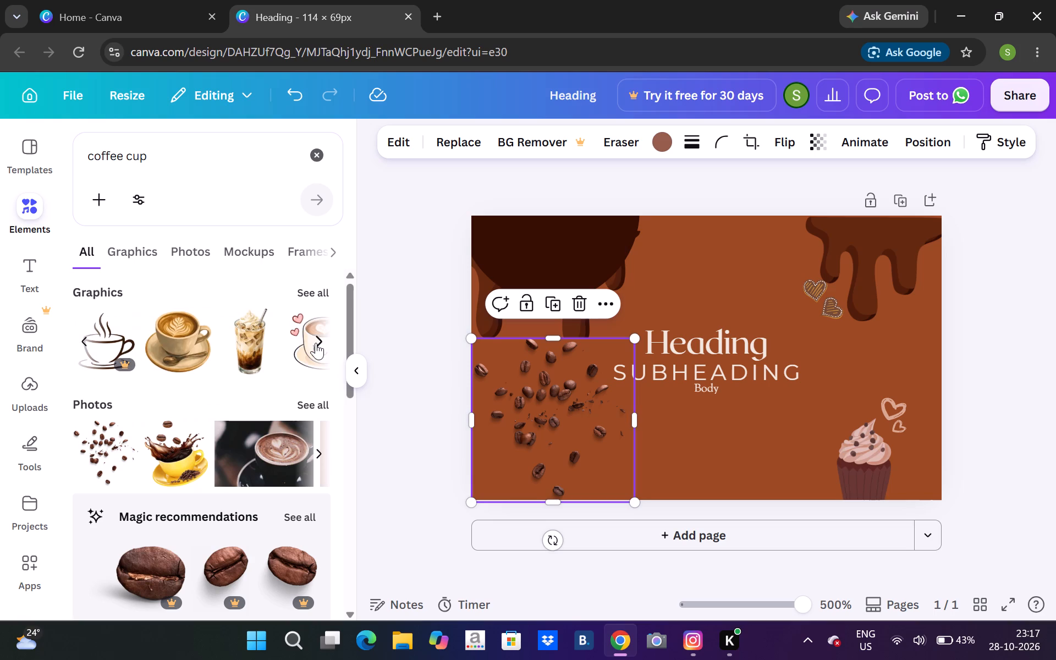
{"action": "left_click", "coordinate": [160, 340]}
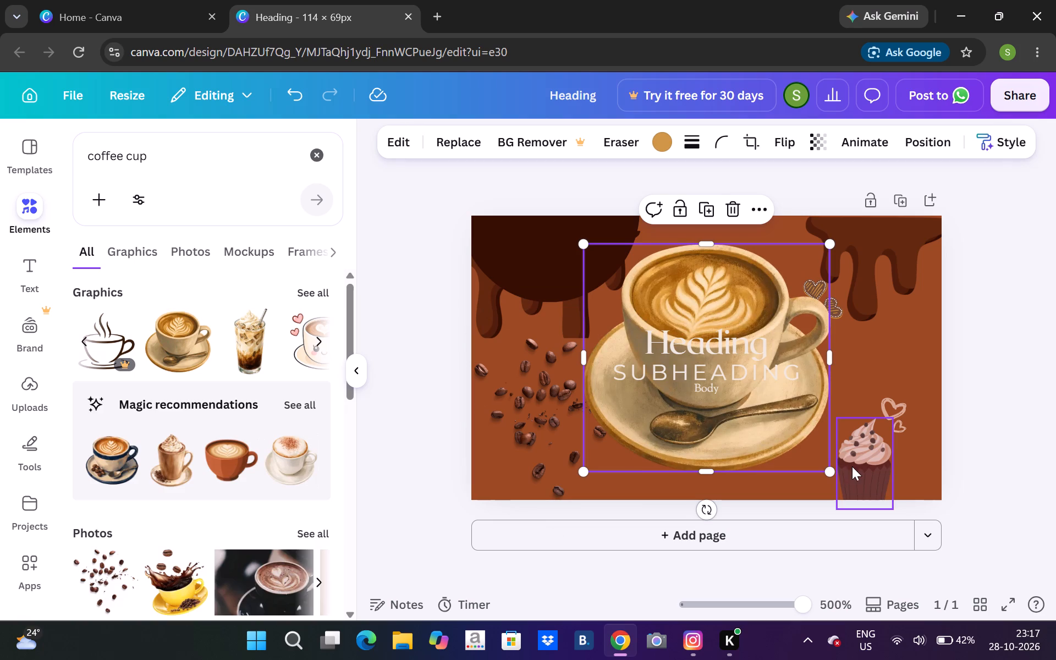
{"action": "left_click_drag", "start_coordinate": [830, 470], "coordinate": [754, 416]}
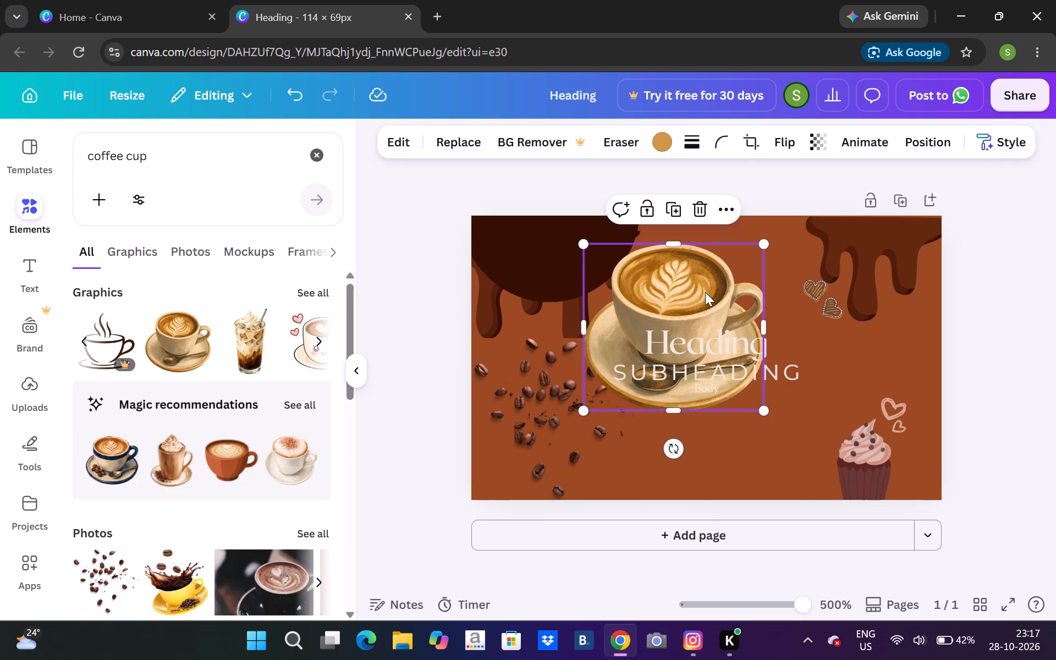
{"action": "left_click", "coordinate": [695, 271]}
{"action": "left_click_drag", "start_coordinate": [696, 277], "coordinate": [710, 294]}
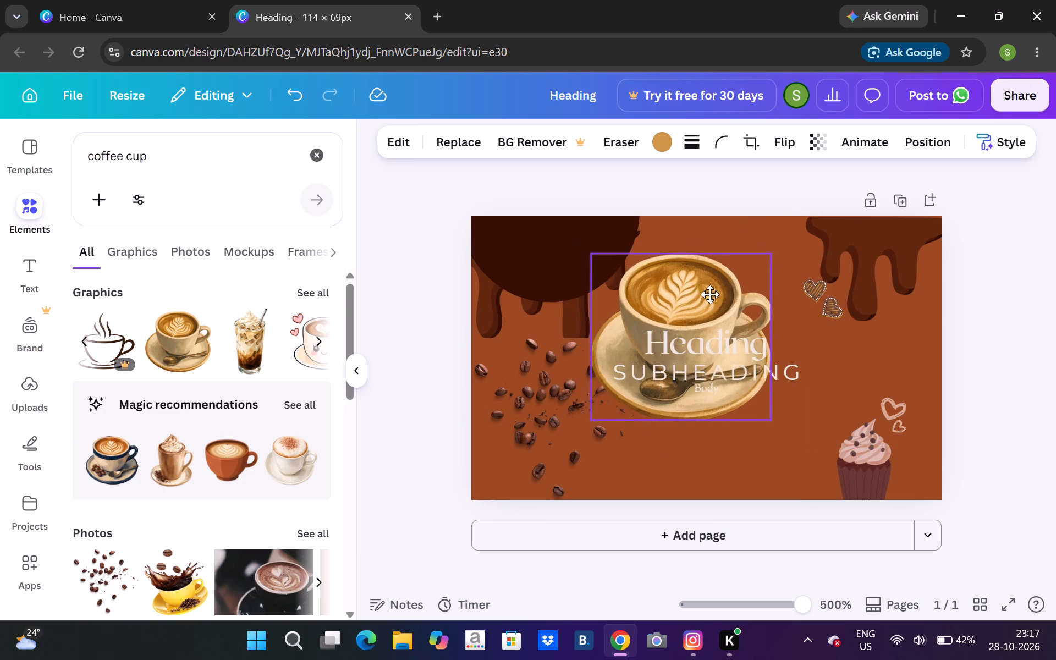
{"action": "left_click_drag", "start_coordinate": [710, 294], "coordinate": [729, 317]}
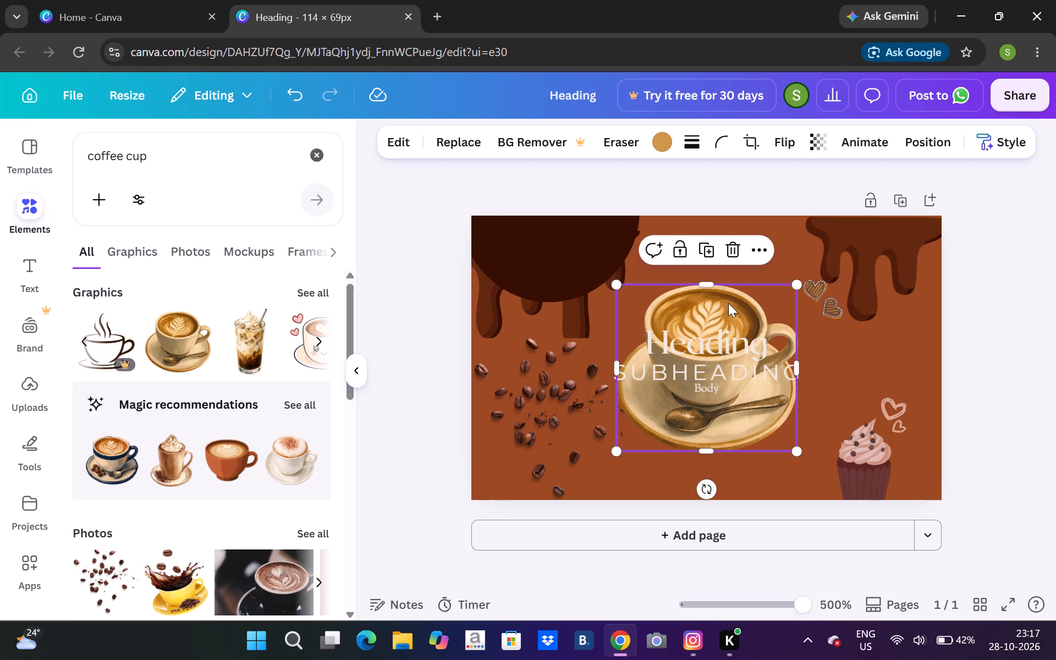
{"action": "left_click_drag", "start_coordinate": [730, 314], "coordinate": [740, 320]}
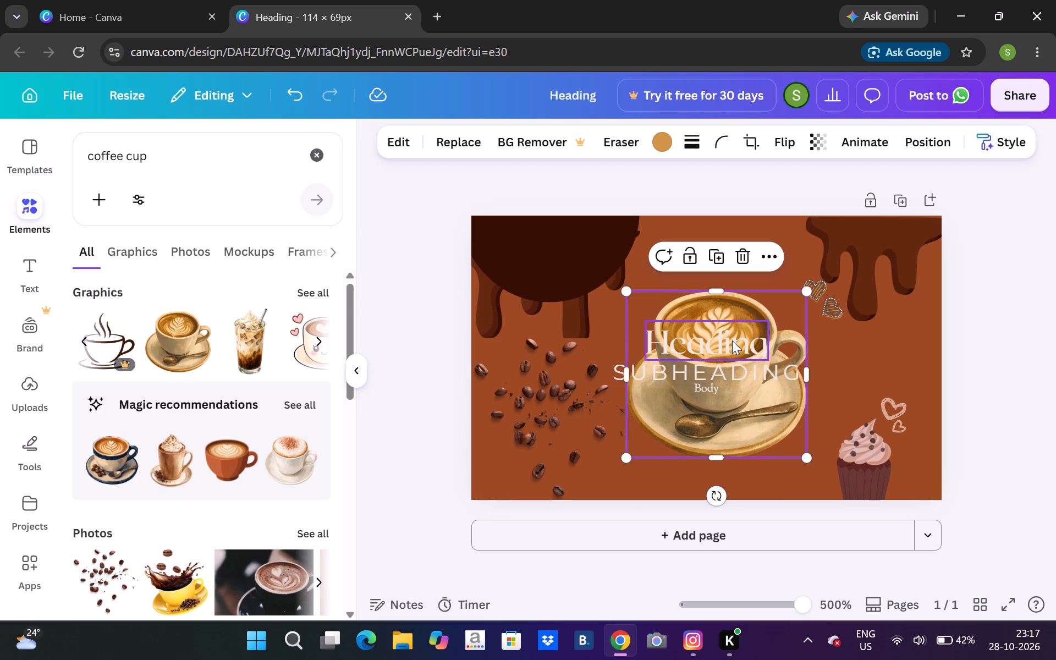
Browse the remaining coffee cup photos, mockups, frames, 3D, video and audio results, and open the text options.
{"action": "left_click", "coordinate": [320, 574]}
{"action": "left_click", "coordinate": [320, 574]}
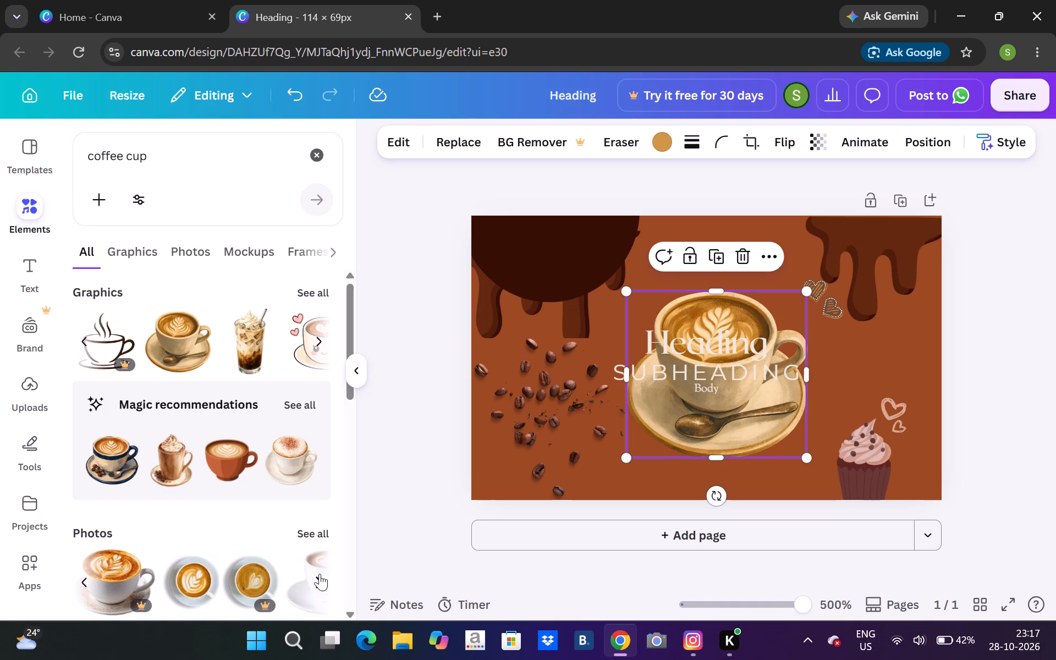
{"action": "left_click", "coordinate": [320, 574]}
{"action": "left_click", "coordinate": [352, 615]}
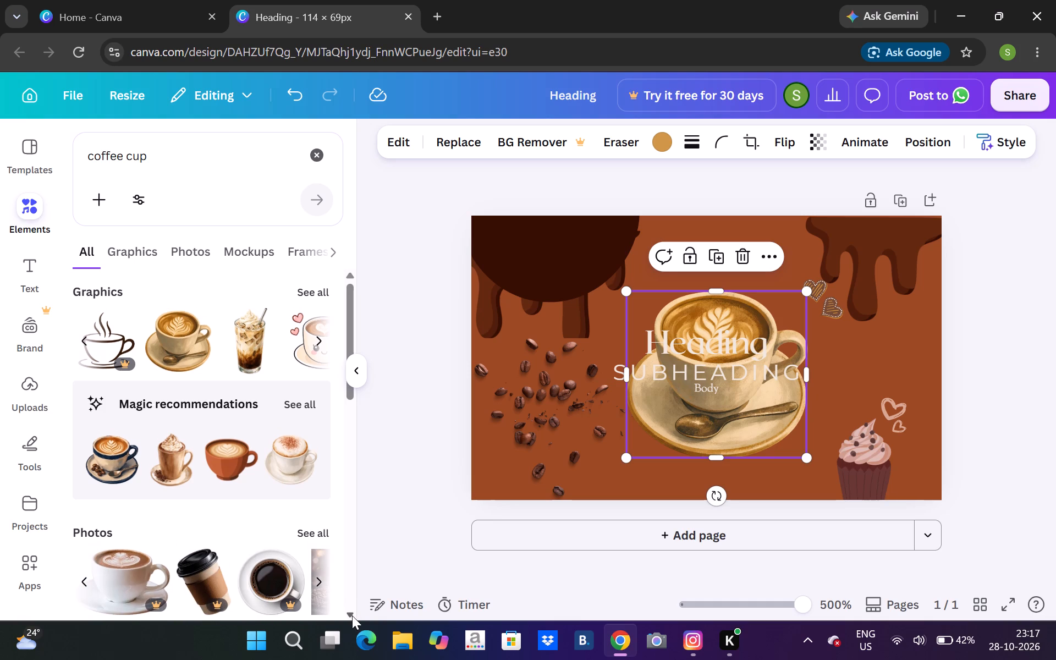
{"action": "triple_click", "coordinate": [352, 615]}
{"action": "triple_click", "coordinate": [352, 615]}
{"action": "triple_click", "coordinate": [352, 615]}
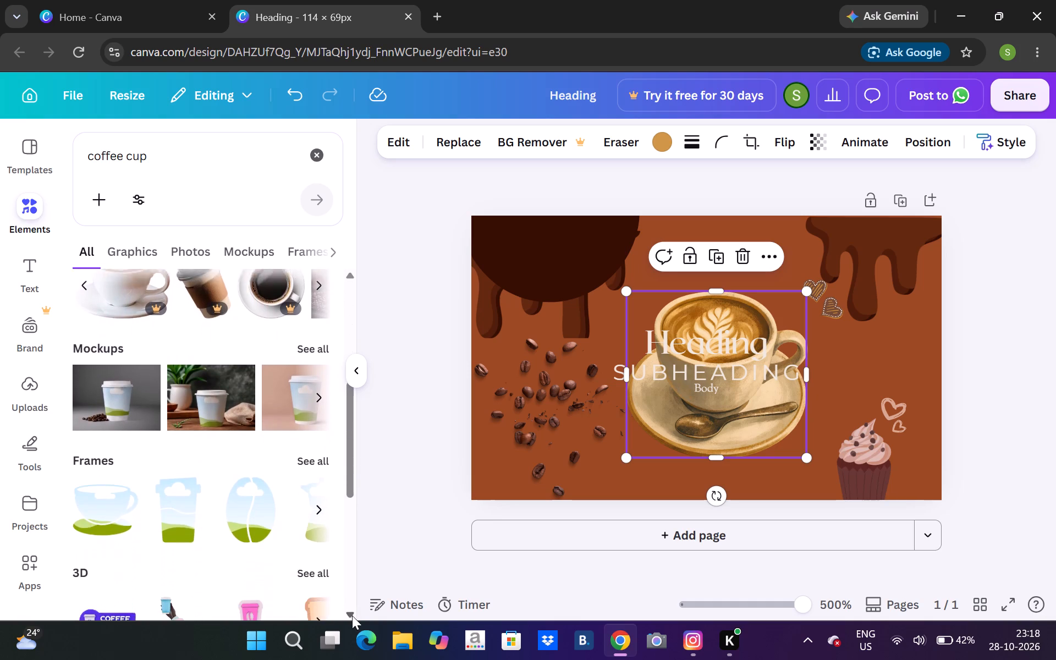
{"action": "triple_click", "coordinate": [352, 615]}
{"action": "triple_click", "coordinate": [352, 615]}
{"action": "triple_click", "coordinate": [352, 615]}
{"action": "triple_click", "coordinate": [352, 615]}
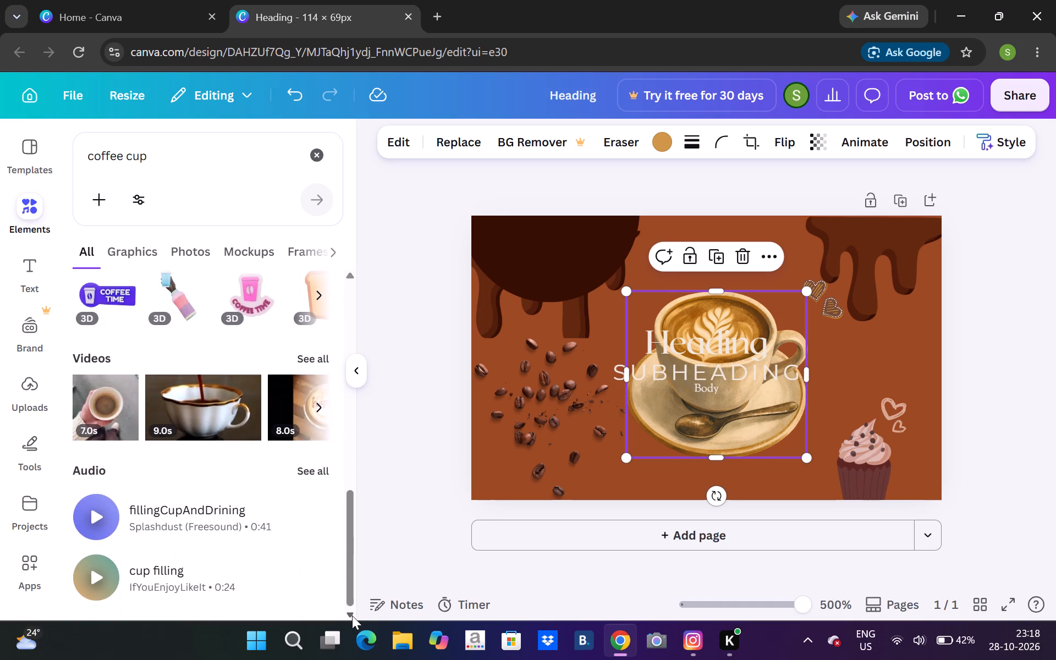
{"action": "triple_click", "coordinate": [352, 615]}
{"action": "left_click", "coordinate": [30, 264]}
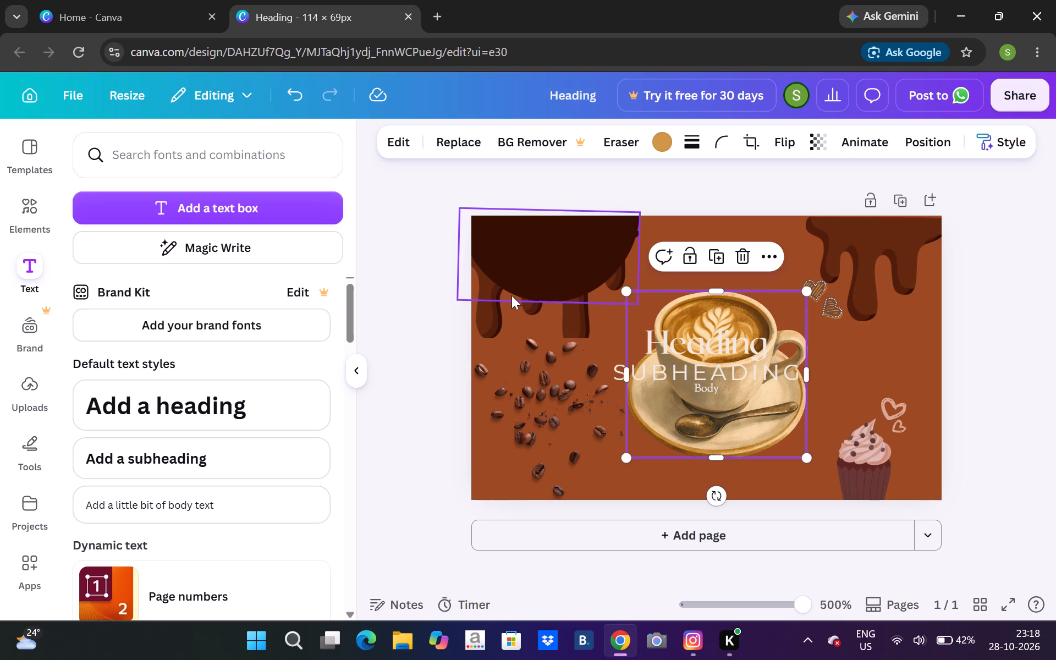
Recolour the dark brown half-circle in the design's upper-left corner to orange #ff751f.
{"action": "left_click", "coordinate": [527, 284]}
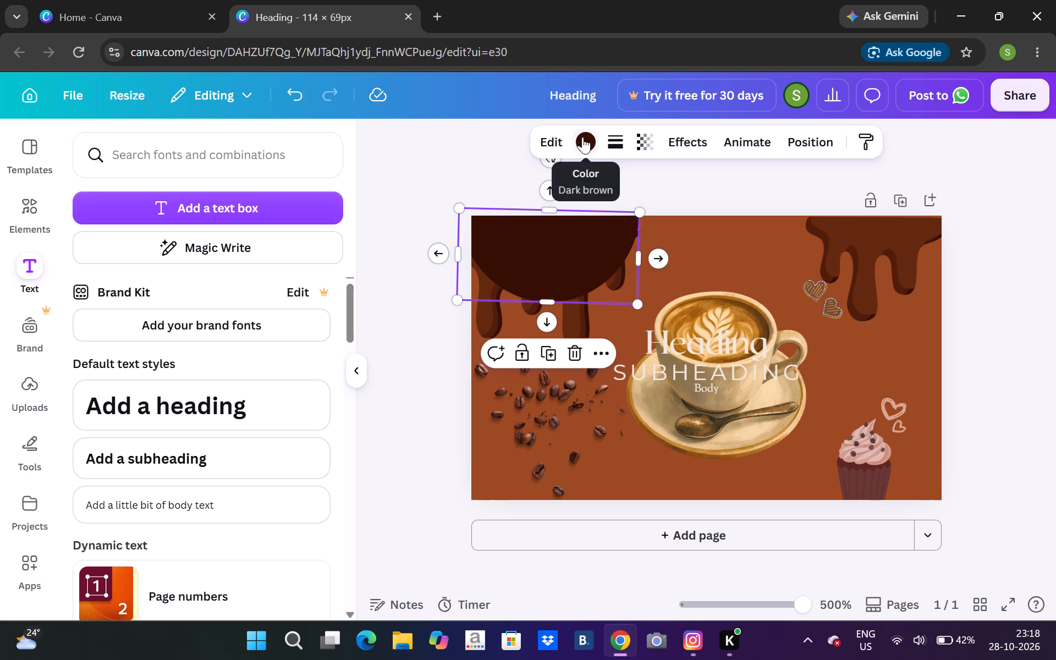
{"action": "left_click", "coordinate": [582, 137]}
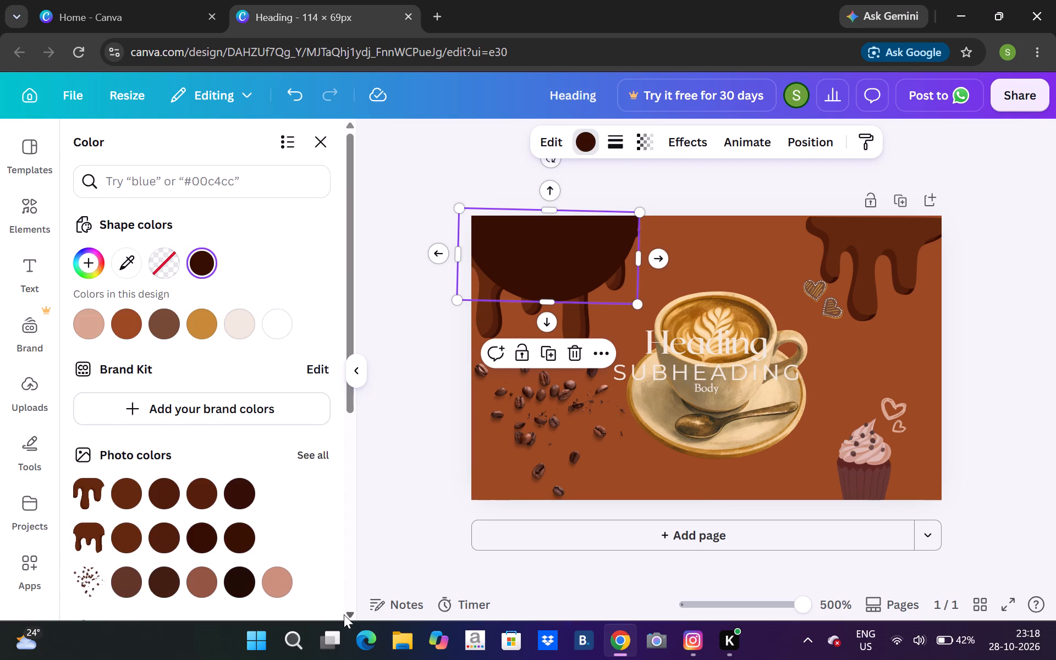
{"action": "triple_click", "coordinate": [344, 614]}
{"action": "triple_click", "coordinate": [344, 614]}
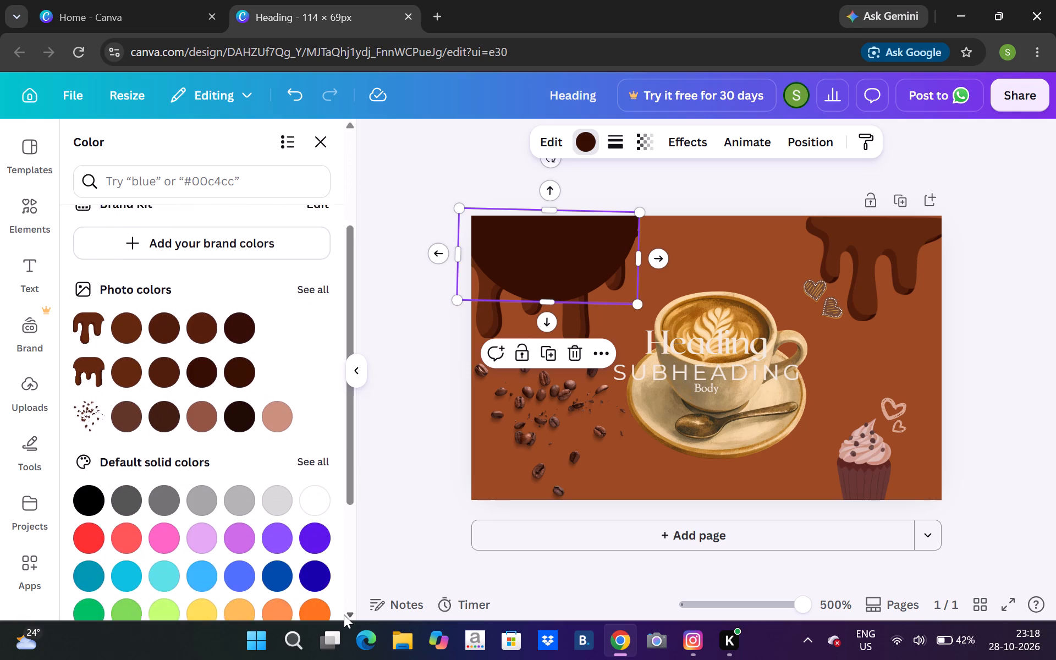
{"action": "double_click", "coordinate": [344, 614]}
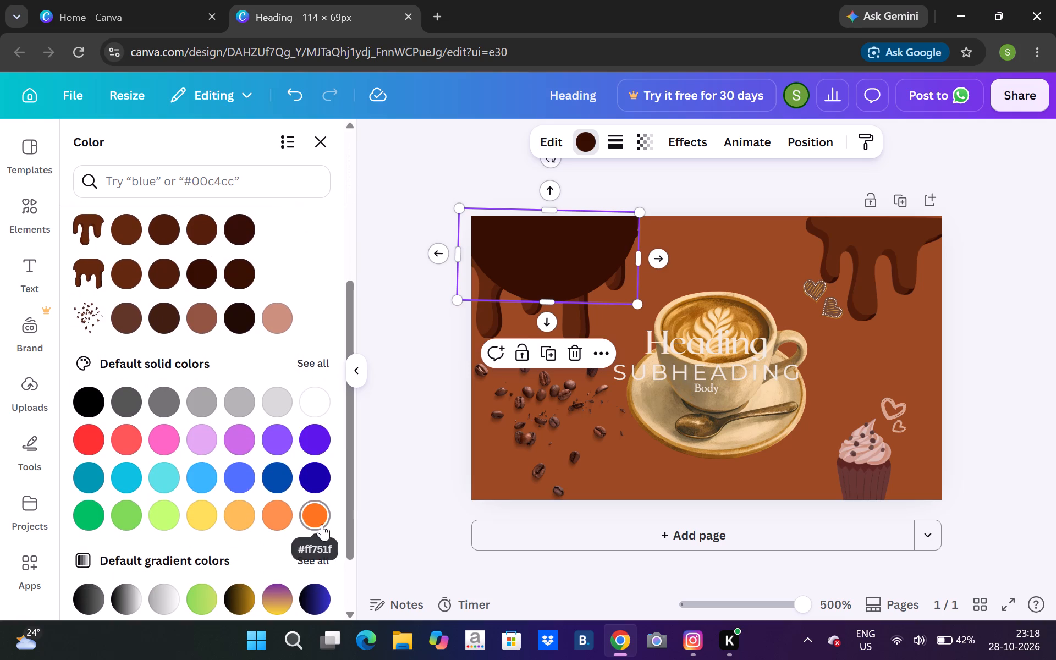
{"action": "left_click", "coordinate": [322, 524]}
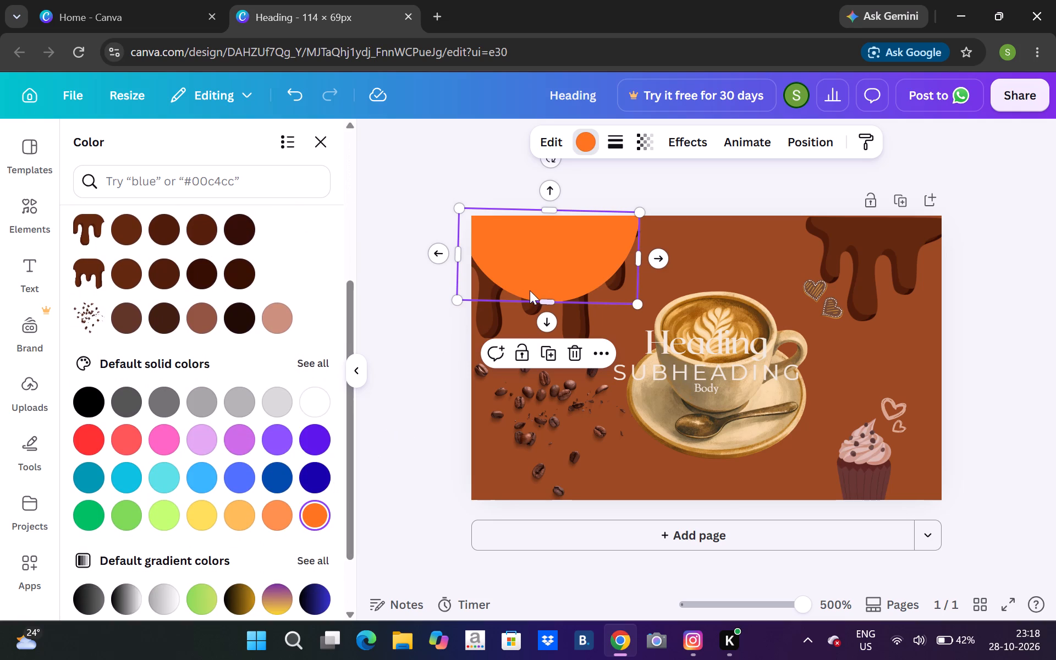
Shift the orange half-circle slightly so it still covers the upper-left corner of the design, and deselect its colour options.
{"action": "left_click", "coordinate": [554, 288]}
{"action": "left_click", "coordinate": [576, 289]}
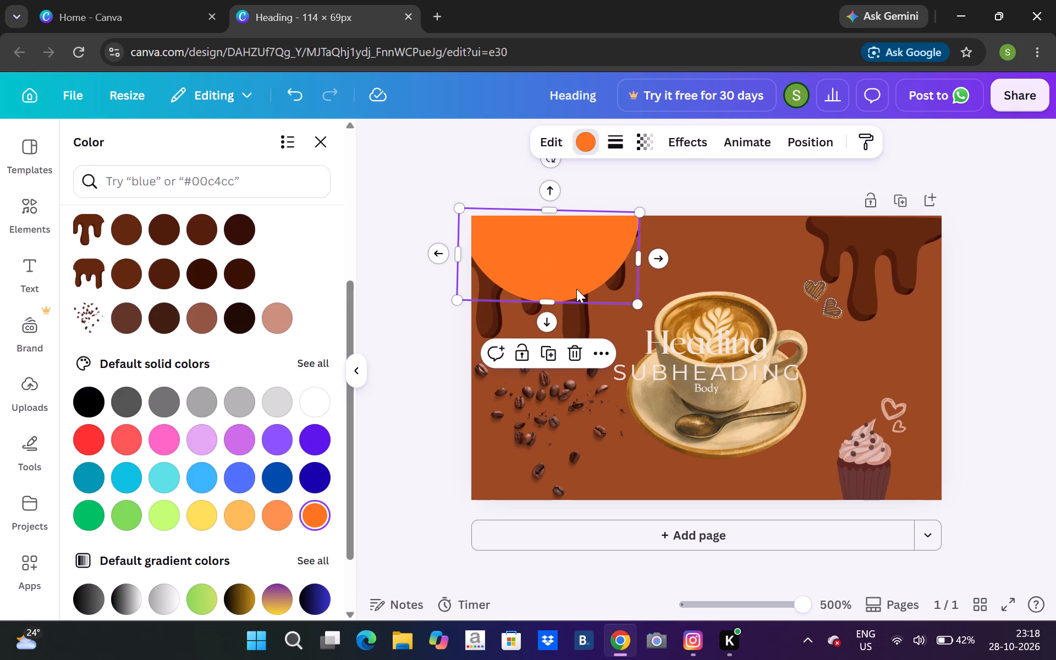
{"action": "left_click_drag", "start_coordinate": [565, 229], "coordinate": [579, 239]}
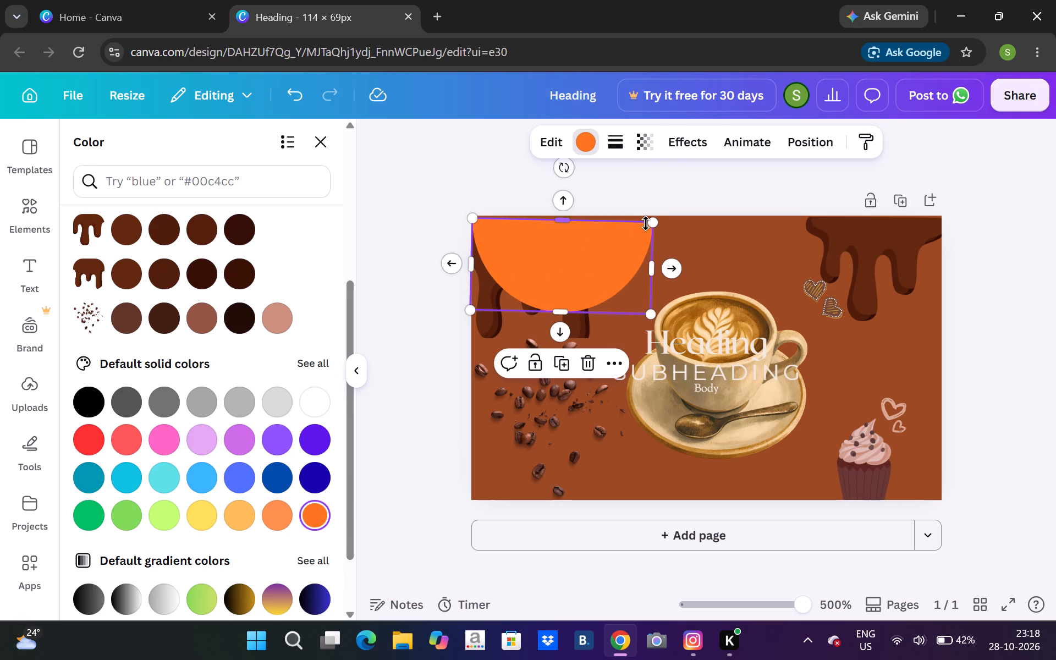
{"action": "left_click", "coordinate": [652, 218]}
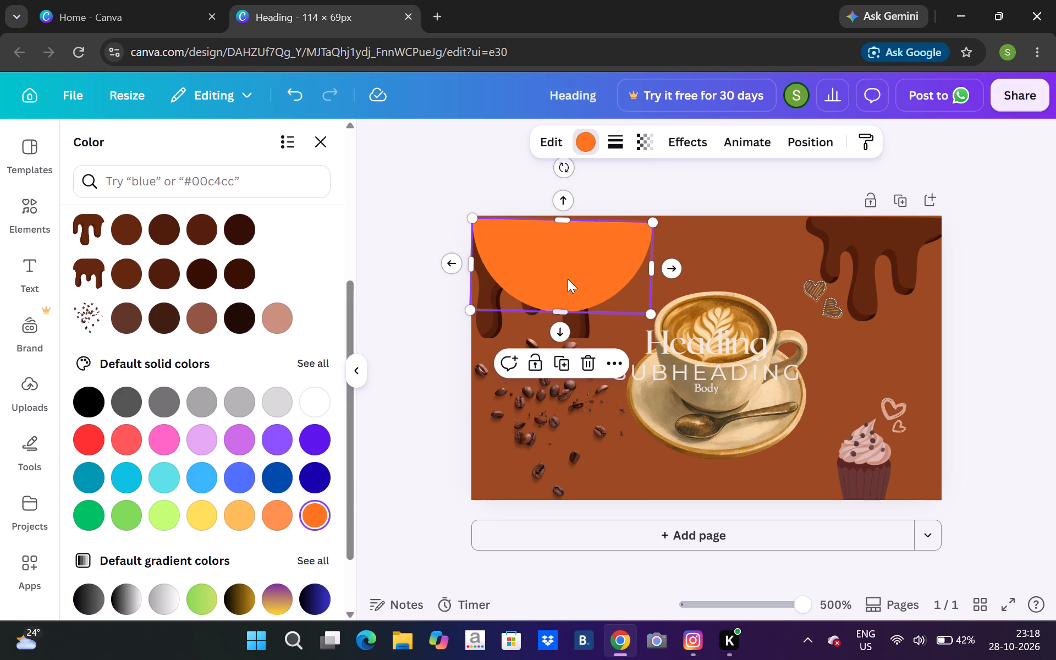
{"action": "left_click_drag", "start_coordinate": [568, 279], "coordinate": [561, 271]}
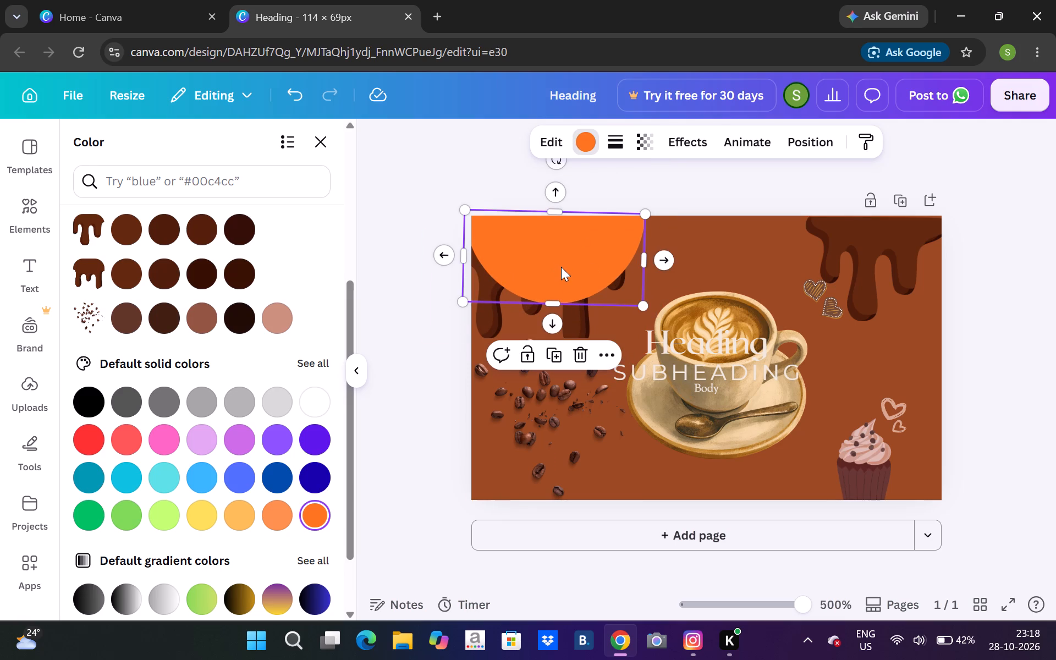
{"action": "left_click", "coordinate": [418, 354]}
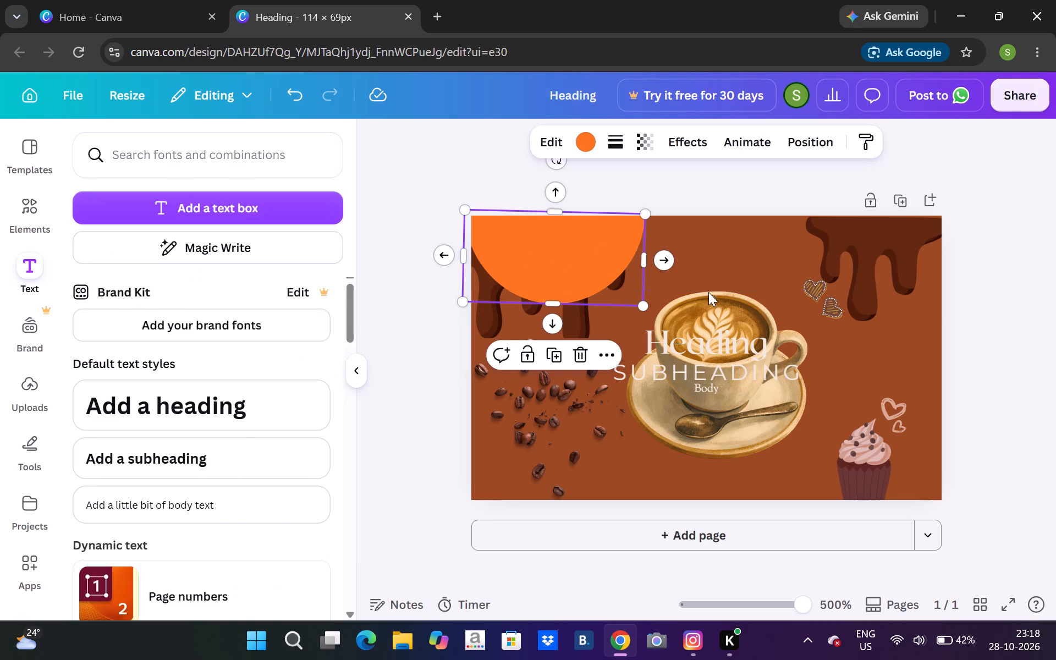
Move the "Heading" text off the latte cup, up to just below the orange half-circle.
{"action": "left_click_drag", "start_coordinate": [744, 349], "coordinate": [703, 337]}
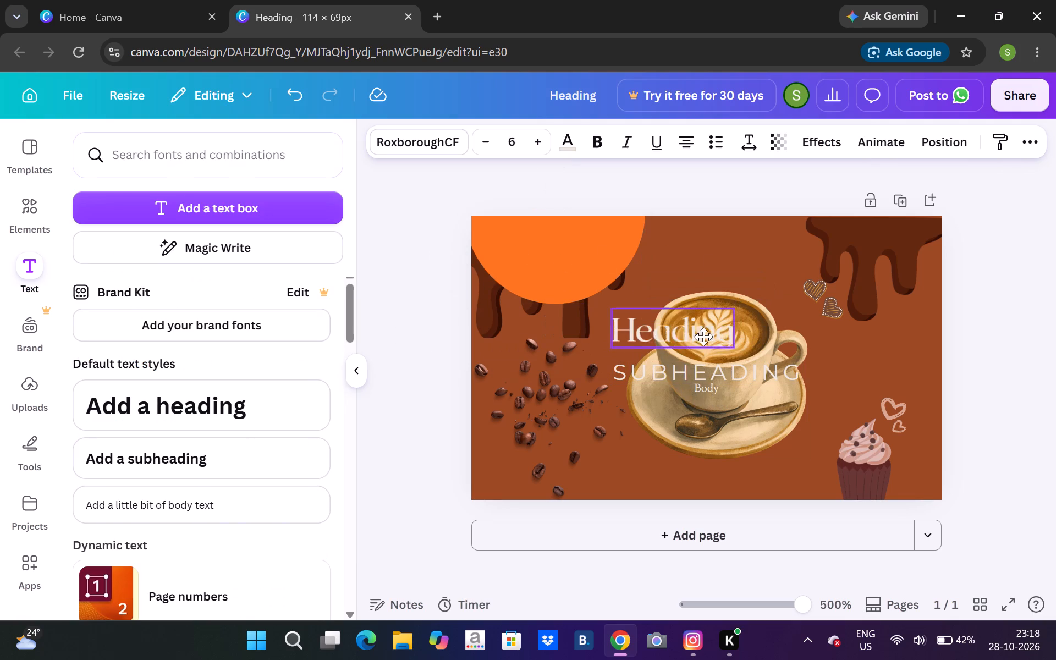
{"action": "left_click_drag", "start_coordinate": [703, 337], "coordinate": [664, 314]}
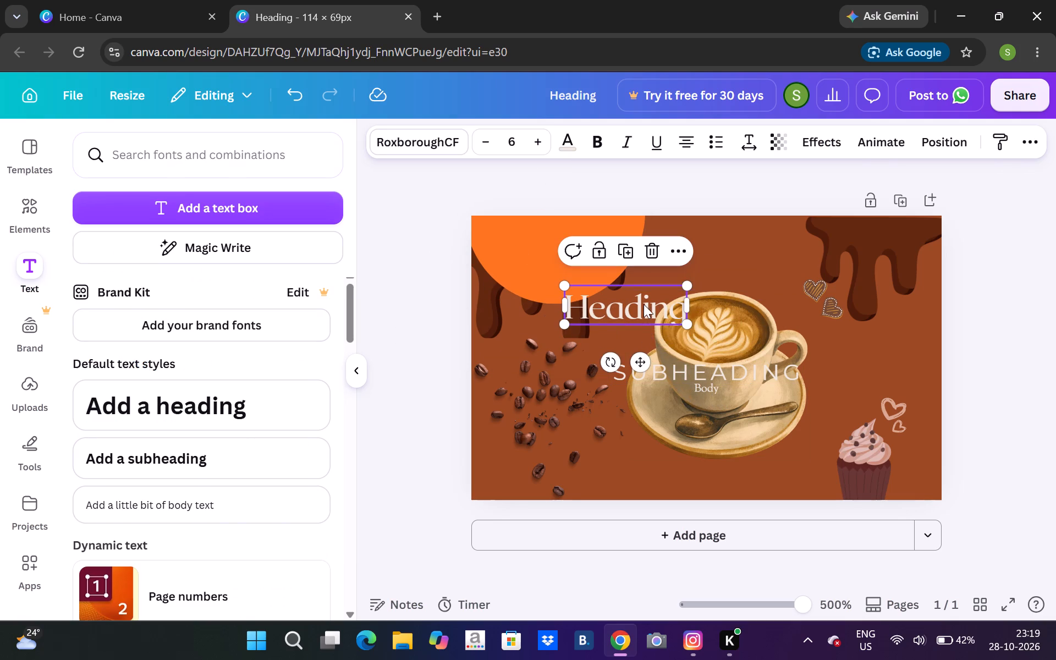
{"action": "left_click_drag", "start_coordinate": [642, 304], "coordinate": [636, 303]}
{"action": "left_click_drag", "start_coordinate": [629, 304], "coordinate": [628, 304]}
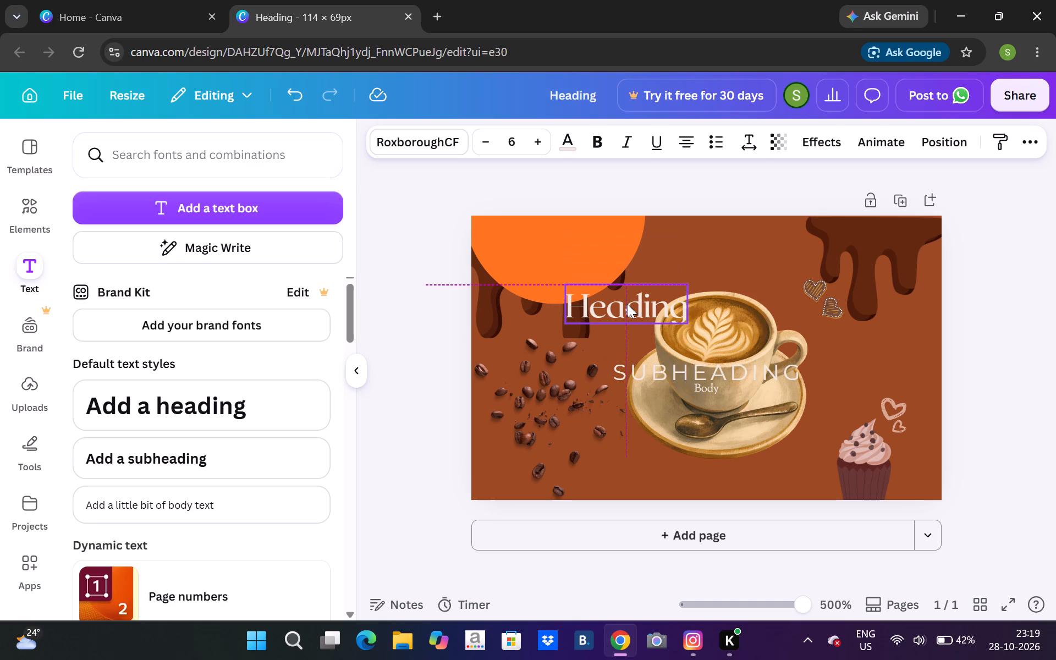
{"action": "left_click_drag", "start_coordinate": [628, 304], "coordinate": [604, 299]}
{"action": "left_click", "coordinate": [587, 286]}
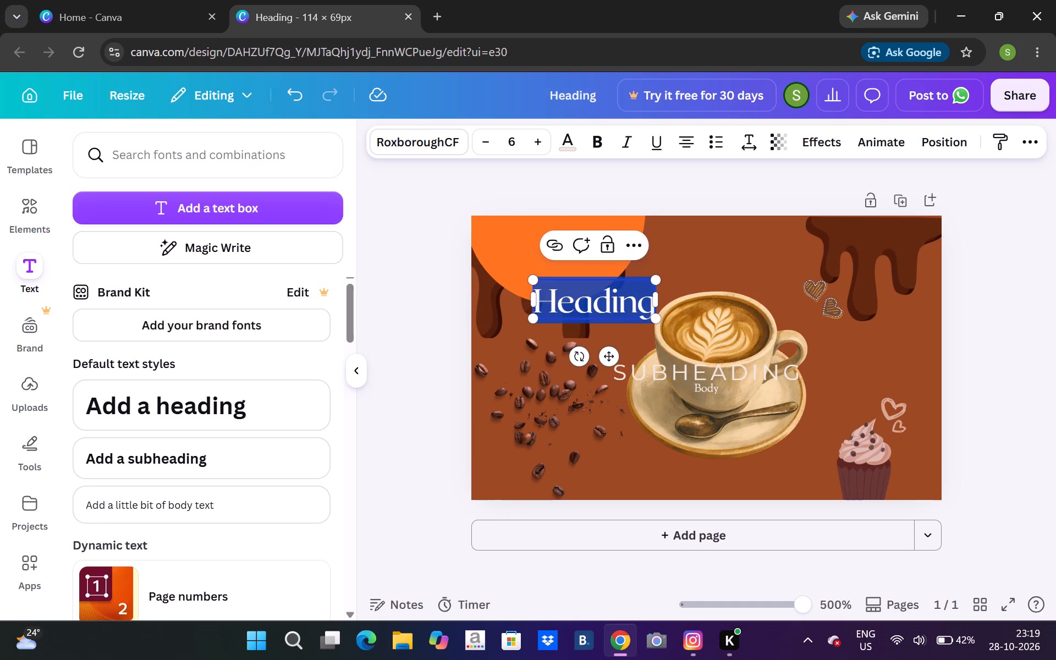
{"action": "left_click_drag", "start_coordinate": [597, 298], "coordinate": [582, 283]}
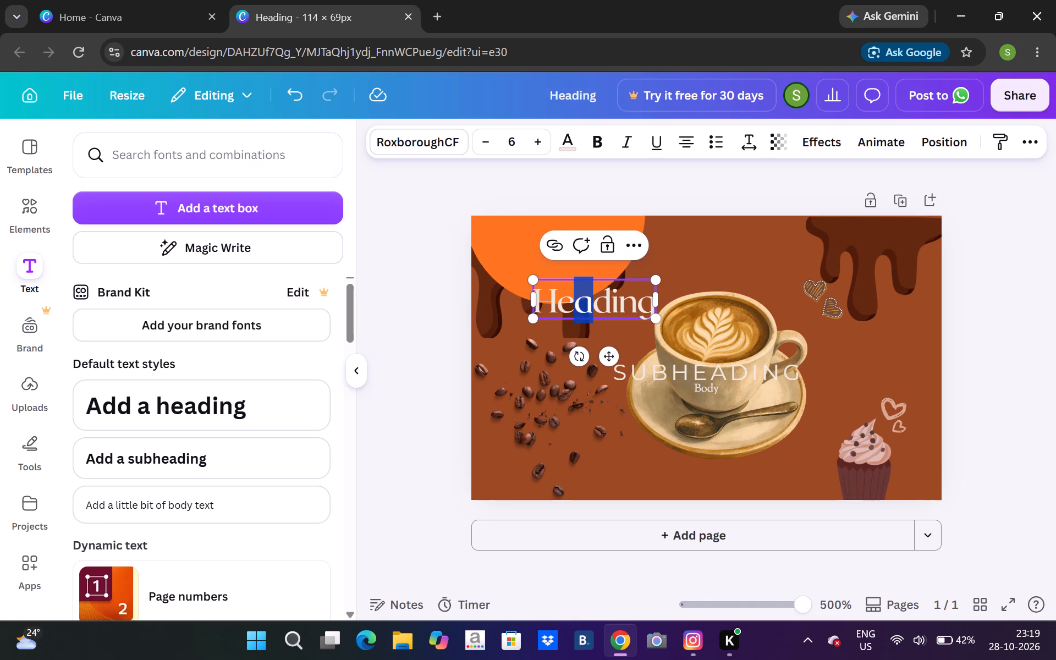
{"action": "left_click", "coordinate": [623, 289]}
{"action": "left_click", "coordinate": [638, 296]}
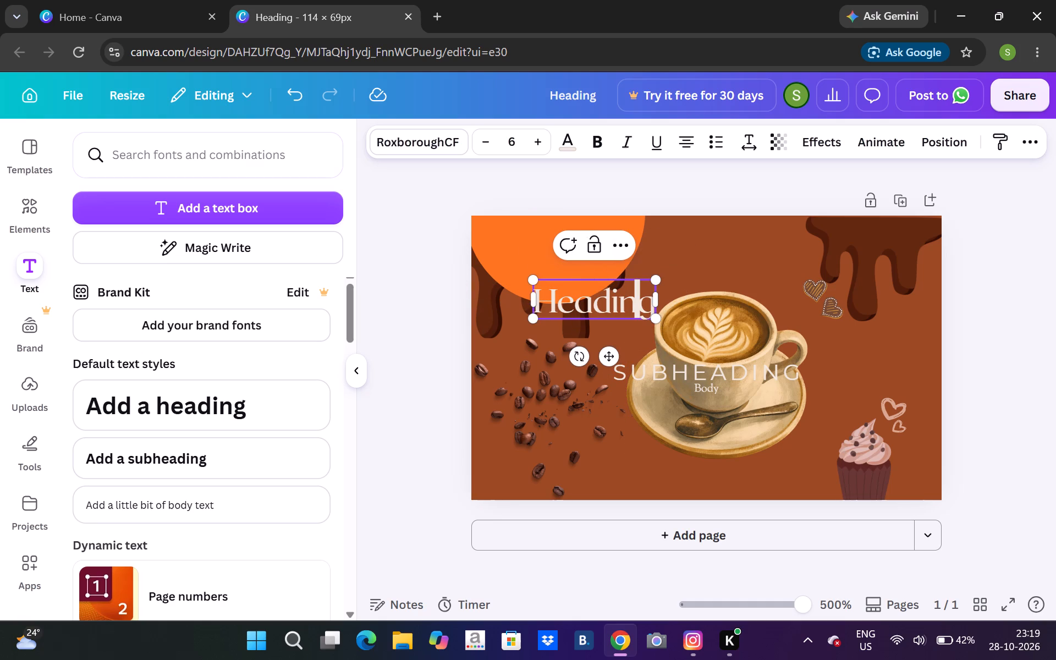
{"action": "left_click_drag", "start_coordinate": [632, 295], "coordinate": [606, 270]}
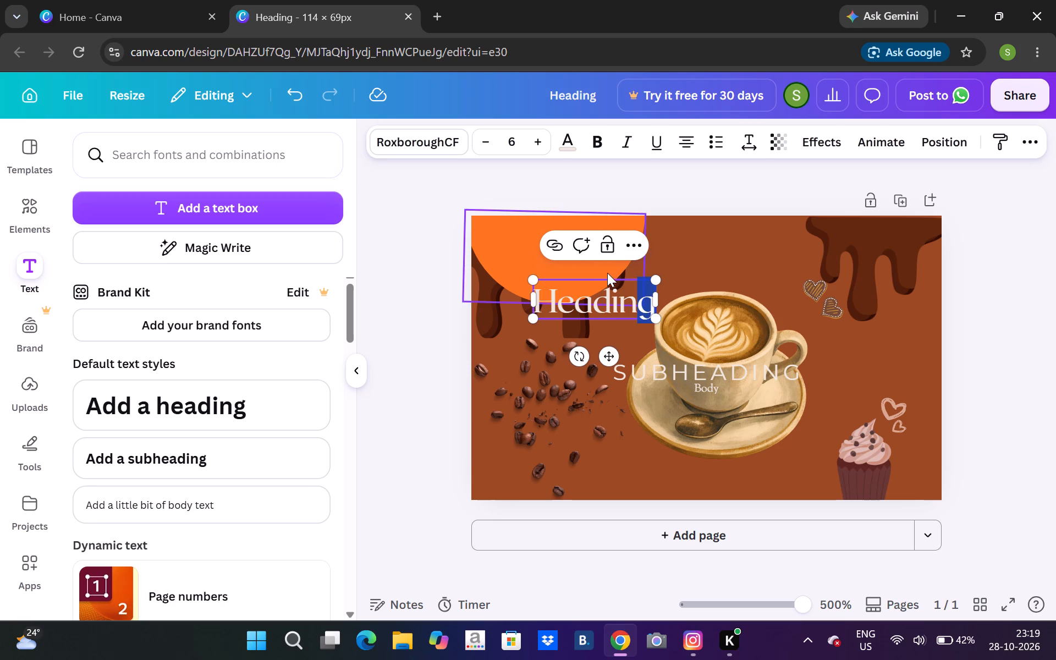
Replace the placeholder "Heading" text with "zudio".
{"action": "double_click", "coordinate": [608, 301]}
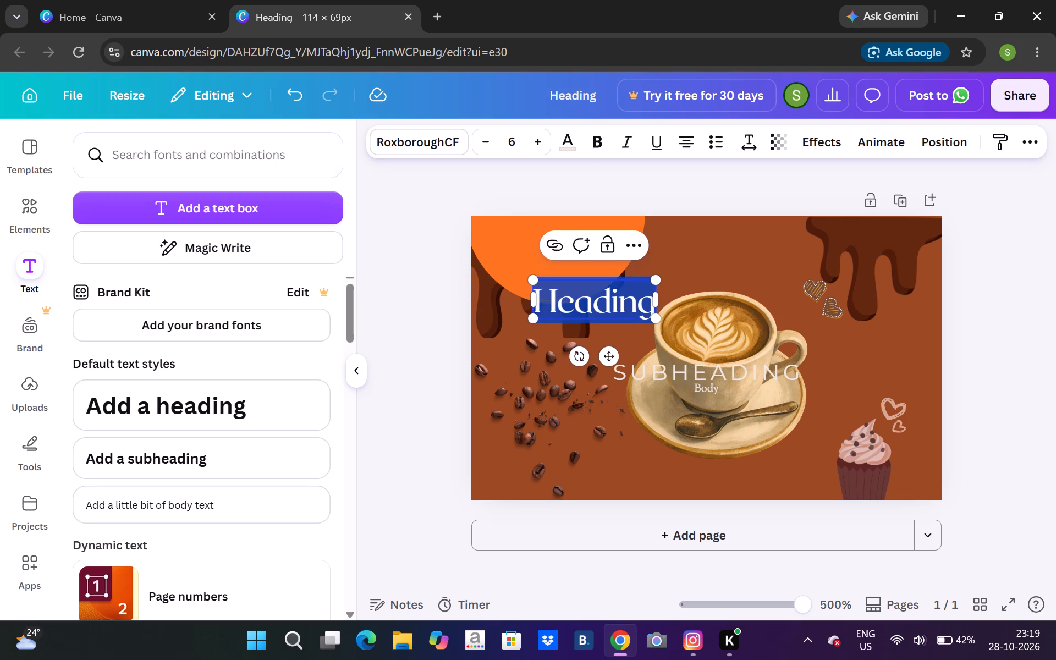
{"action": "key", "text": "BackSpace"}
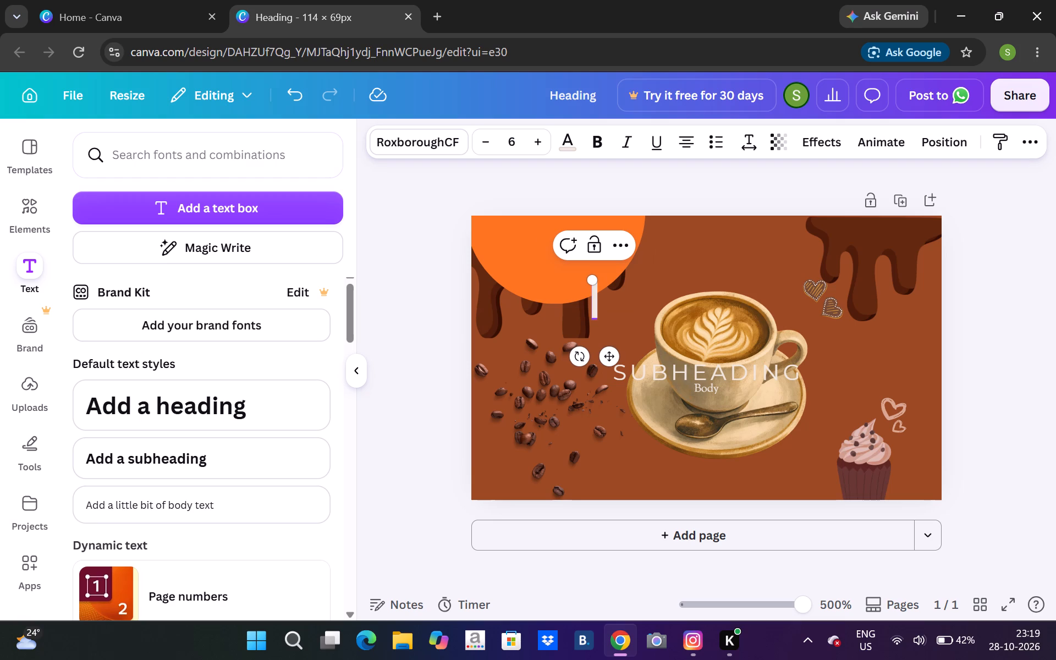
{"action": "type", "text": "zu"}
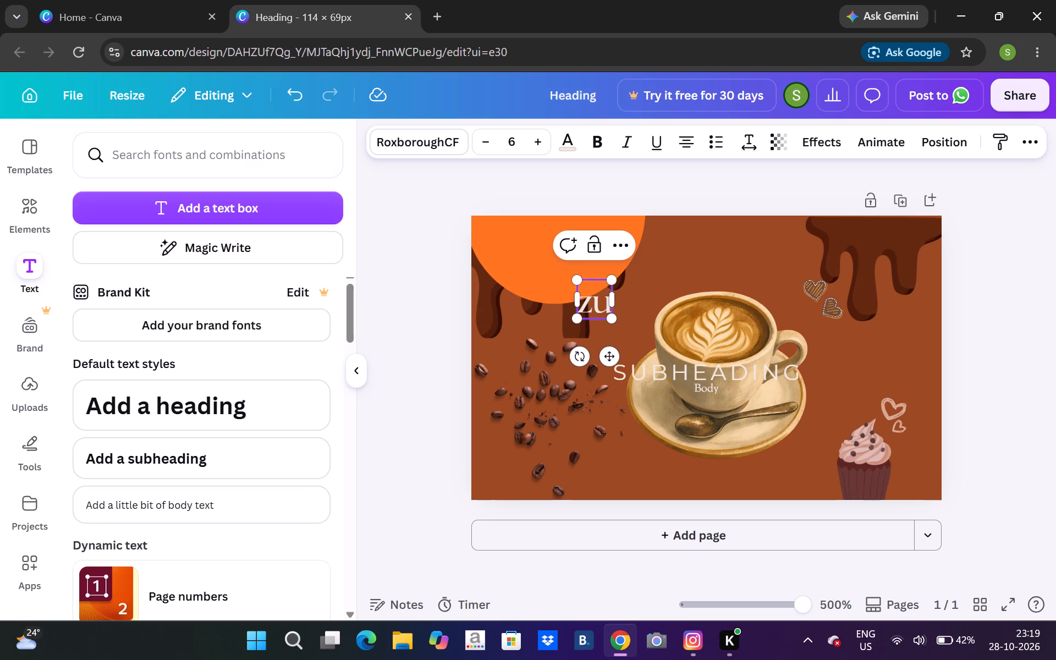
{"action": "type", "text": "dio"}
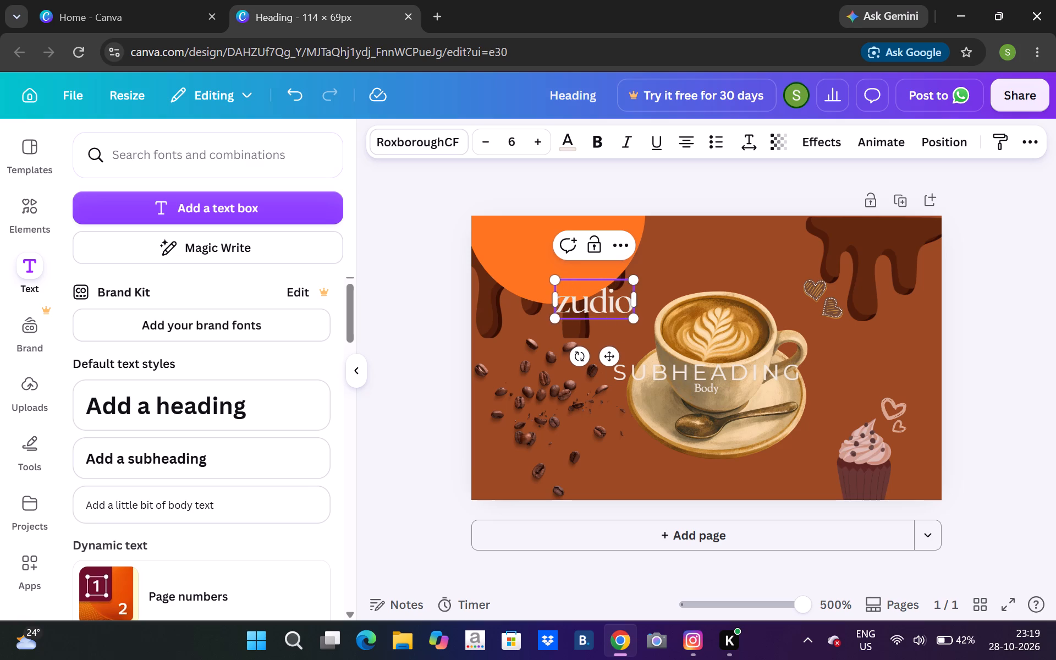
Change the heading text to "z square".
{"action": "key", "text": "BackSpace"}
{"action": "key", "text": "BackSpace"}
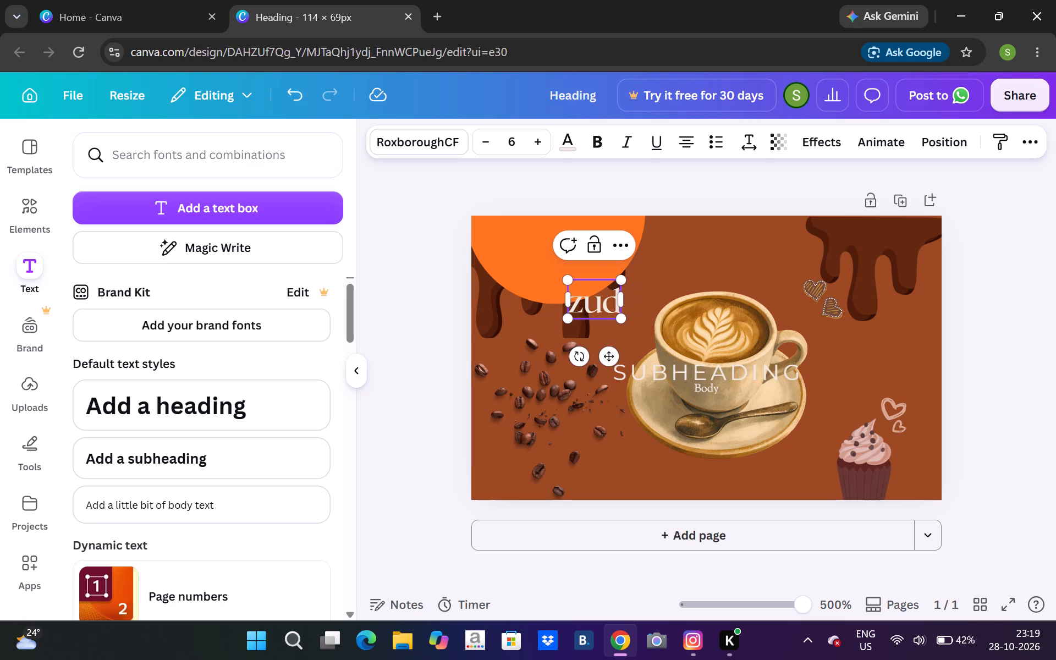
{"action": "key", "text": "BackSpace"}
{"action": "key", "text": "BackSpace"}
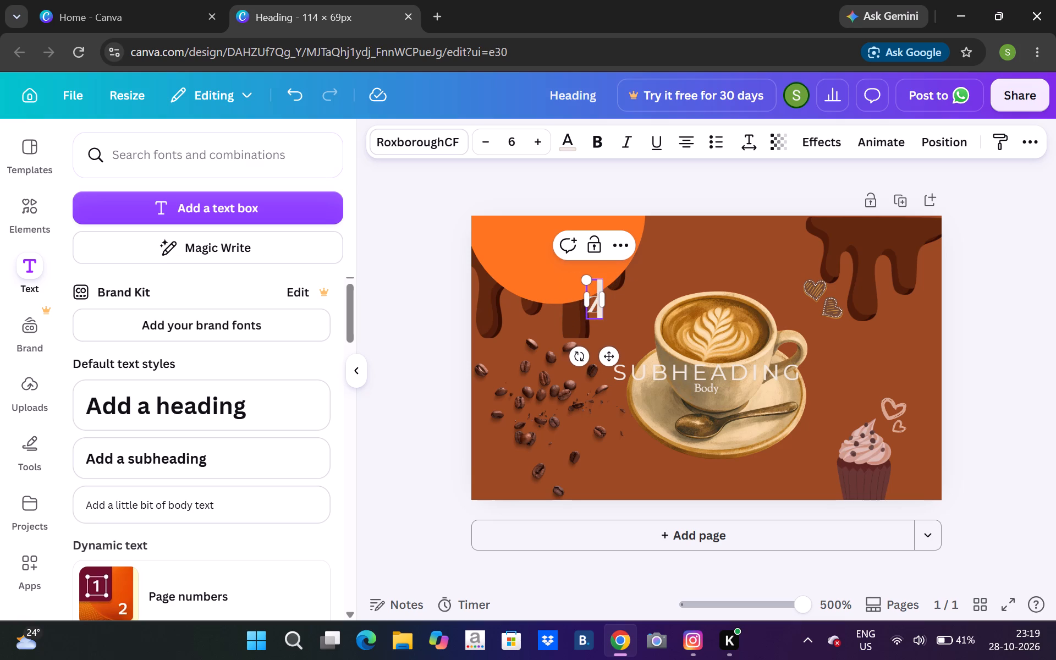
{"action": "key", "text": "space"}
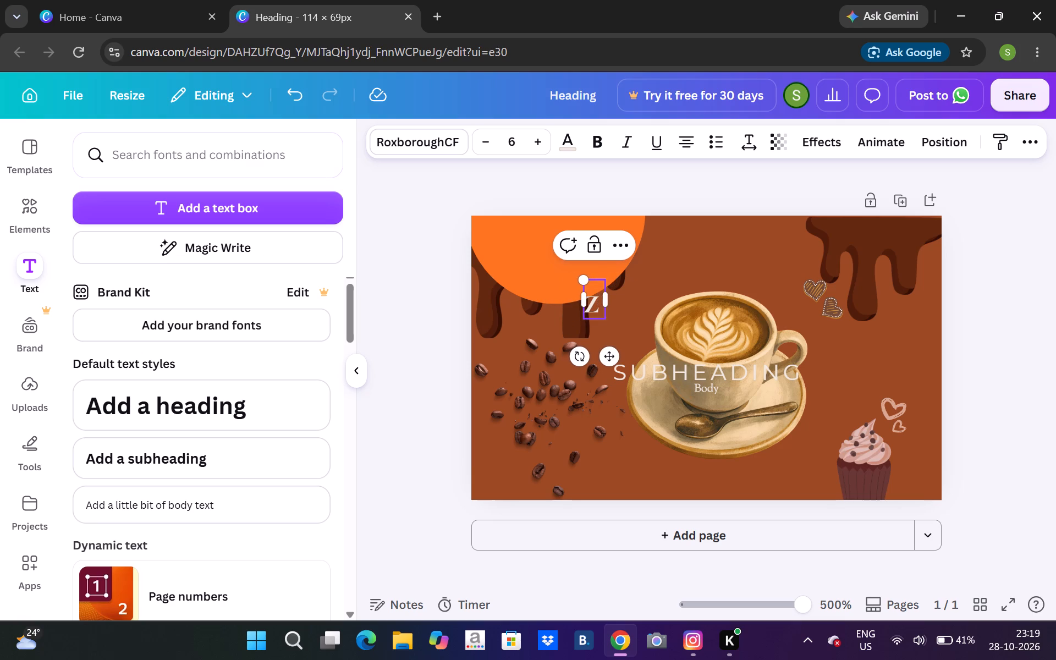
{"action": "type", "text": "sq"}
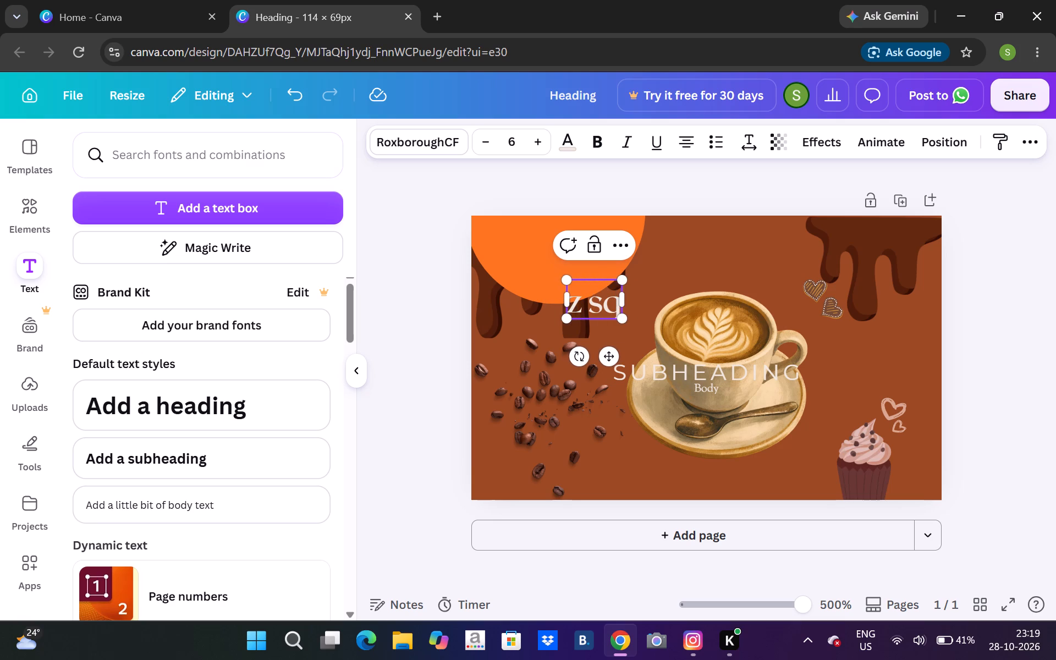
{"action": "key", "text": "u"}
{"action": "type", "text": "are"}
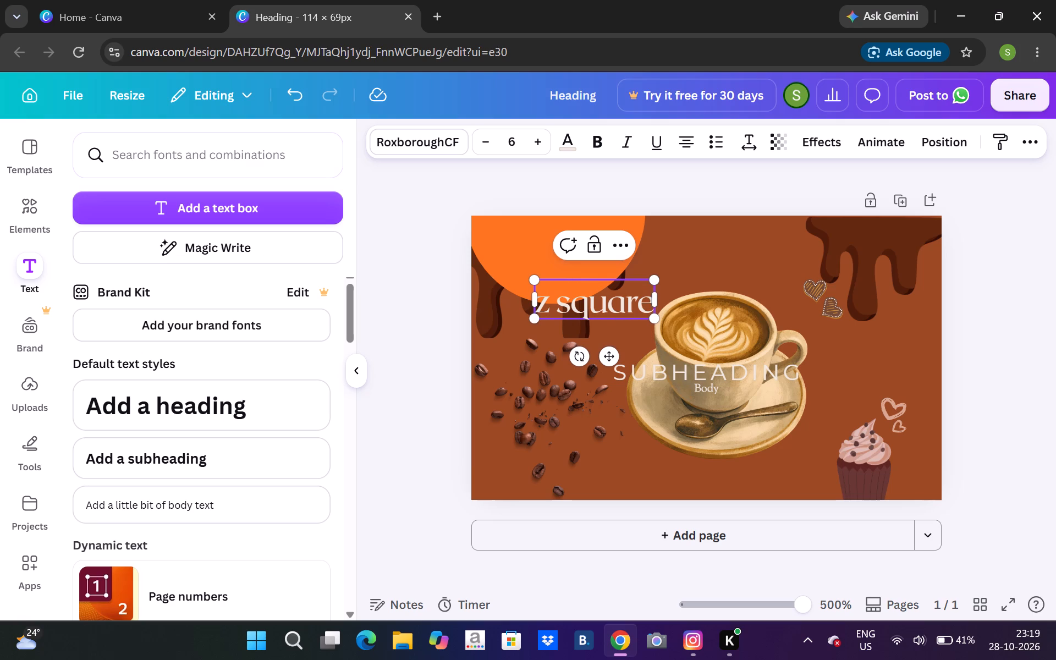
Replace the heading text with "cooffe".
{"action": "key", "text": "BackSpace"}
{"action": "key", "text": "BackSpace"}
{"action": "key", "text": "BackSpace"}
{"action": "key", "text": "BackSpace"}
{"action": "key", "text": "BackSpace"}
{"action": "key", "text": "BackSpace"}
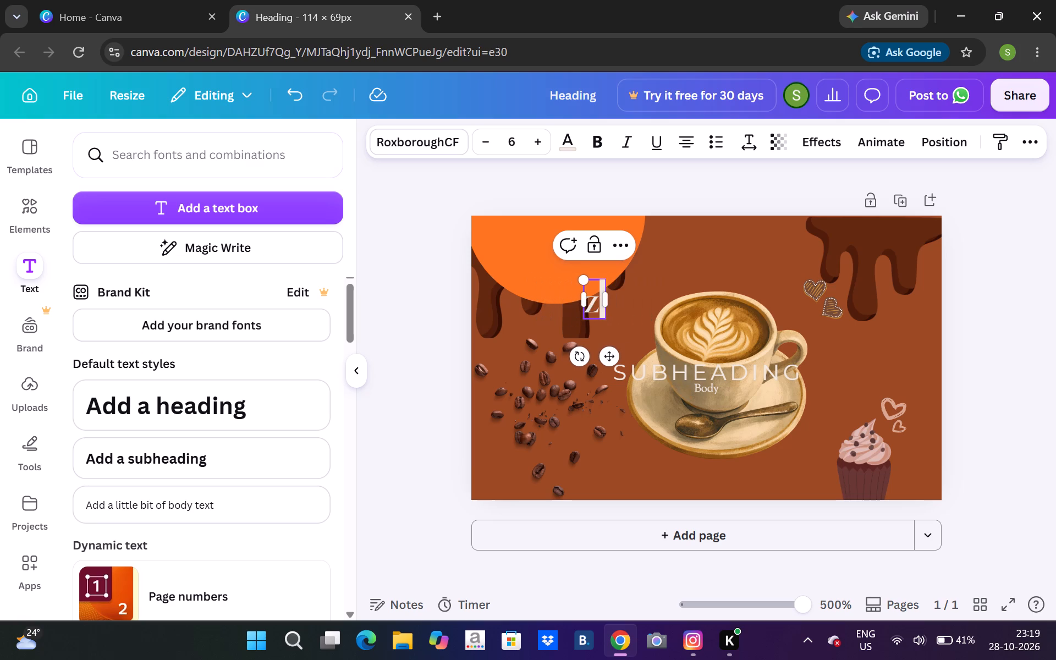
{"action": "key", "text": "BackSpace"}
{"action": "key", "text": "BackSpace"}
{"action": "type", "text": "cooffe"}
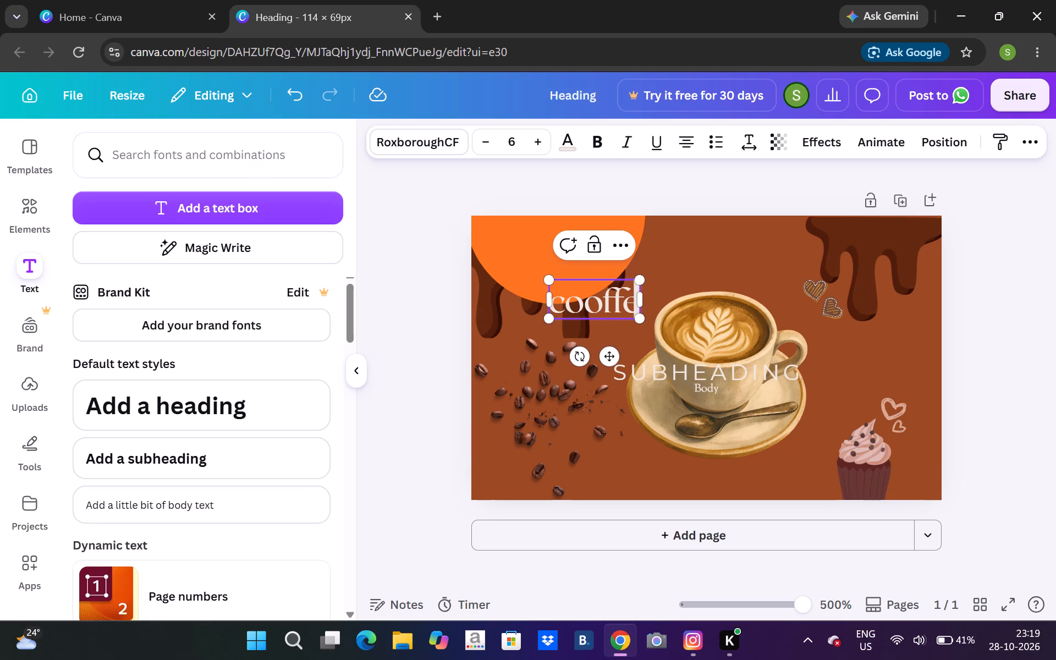
Replace the heading text with "caeffine" on the first line and "holic" on a second line.
{"action": "key", "text": "BackSpace"}
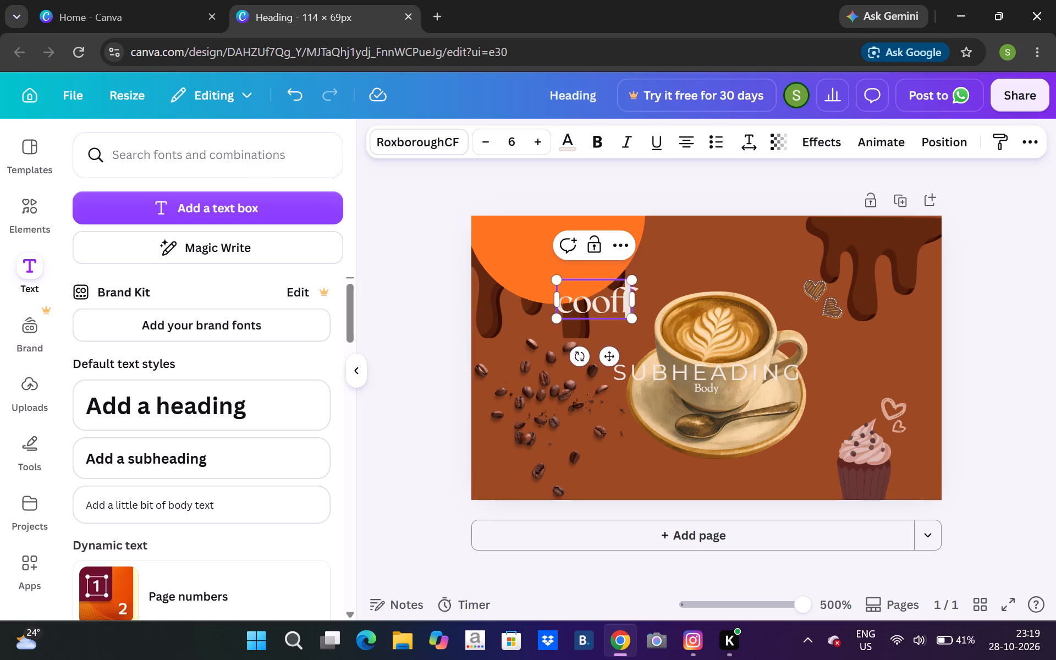
{"action": "key", "text": "BackSpace"}
{"action": "key", "text": "BackSpace"}
{"action": "key", "text": "BackSpace"}
{"action": "key", "text": "BackSpace"}
{"action": "key", "text": "BackSpace"}
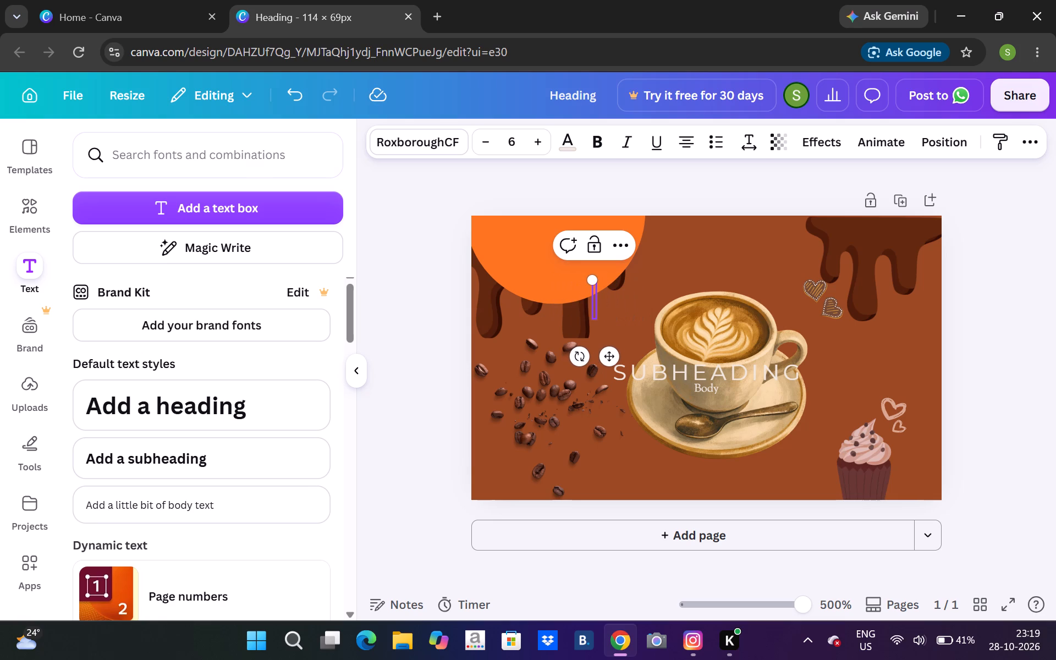
{"action": "type", "text": "ca"}
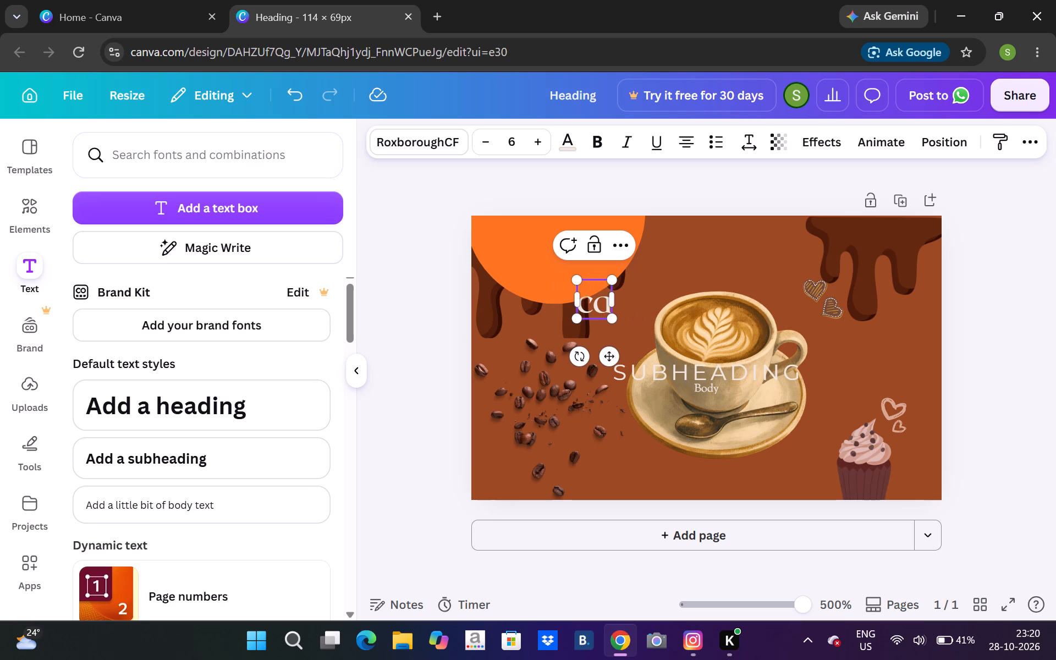
{"action": "key", "text": "e"}
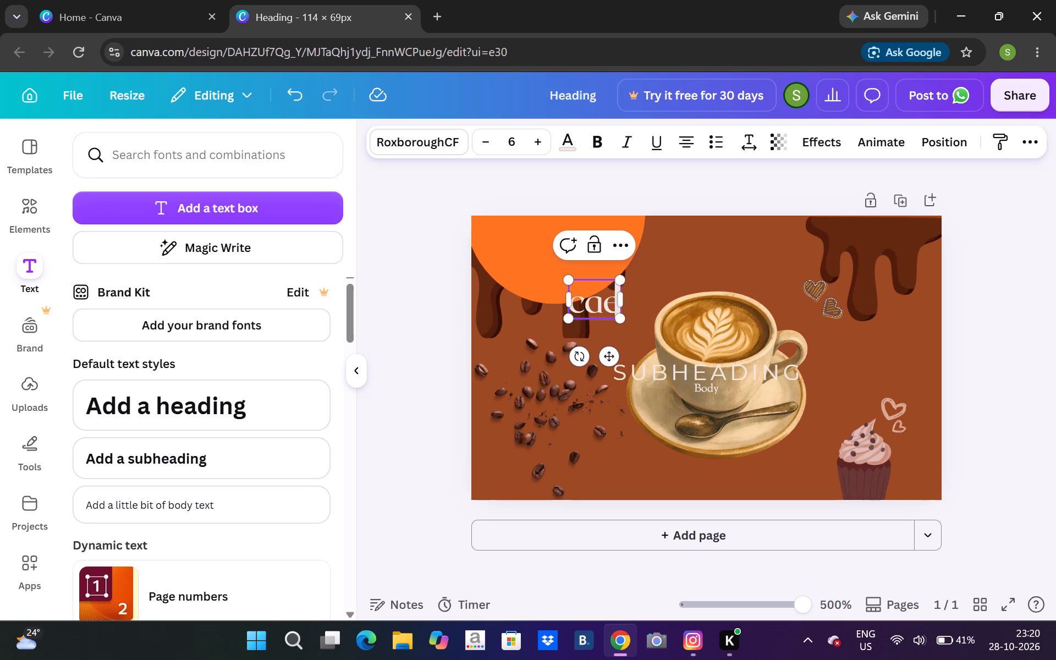
{"action": "type", "text": "ffine"}
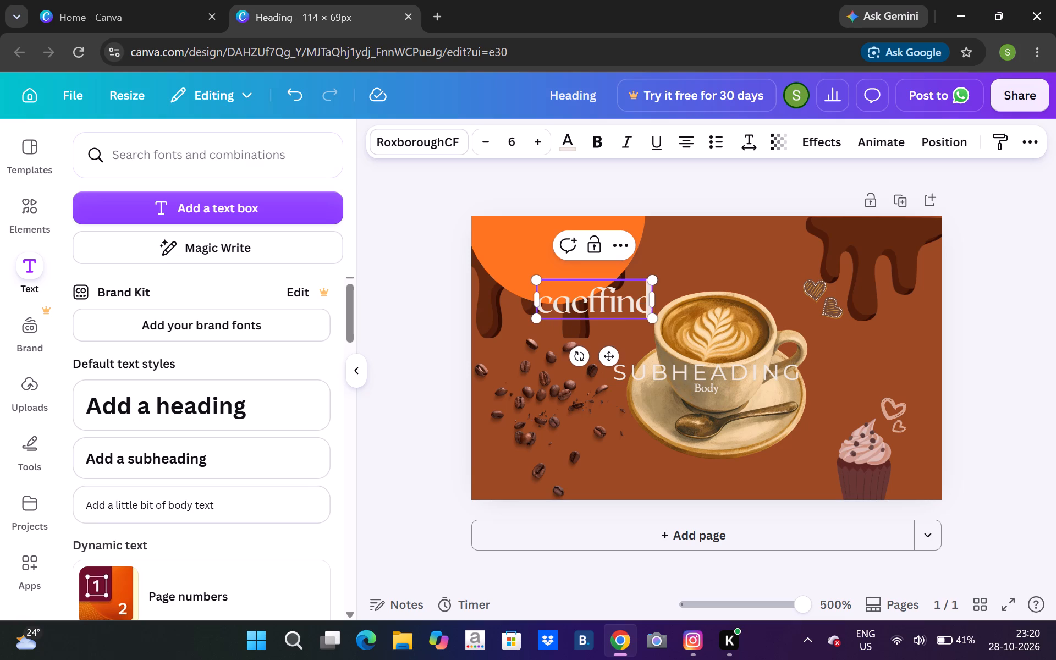
{"action": "key", "text": "Down"}
{"action": "key", "text": "Return"}
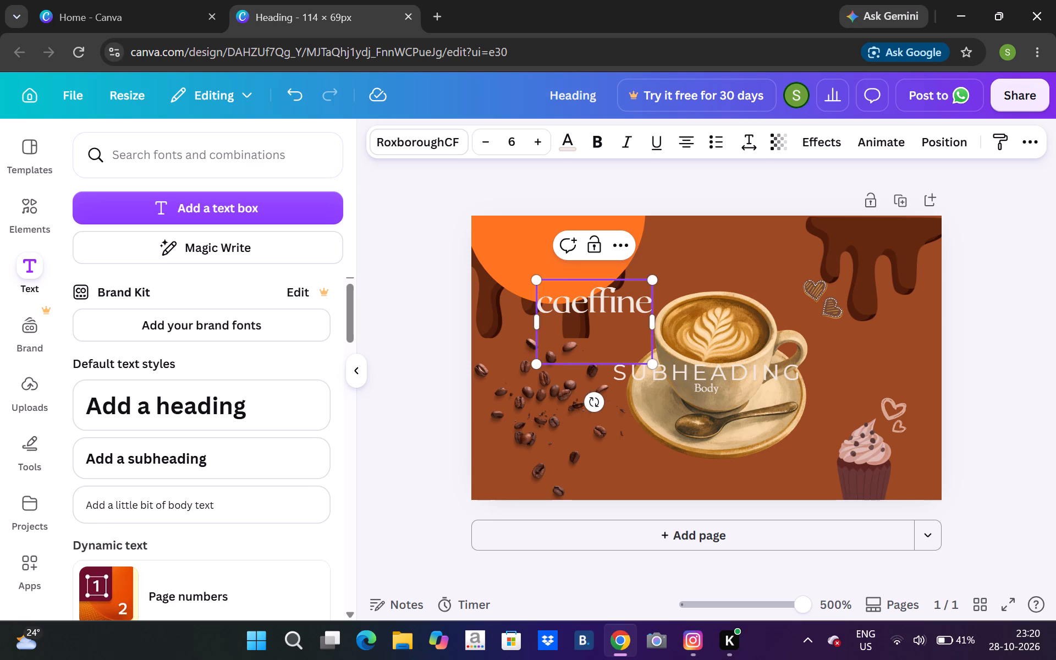
{"action": "type", "text": "holoc"}
{"action": "key", "text": "BackSpace"}
{"action": "key", "text": "BackSpace"}
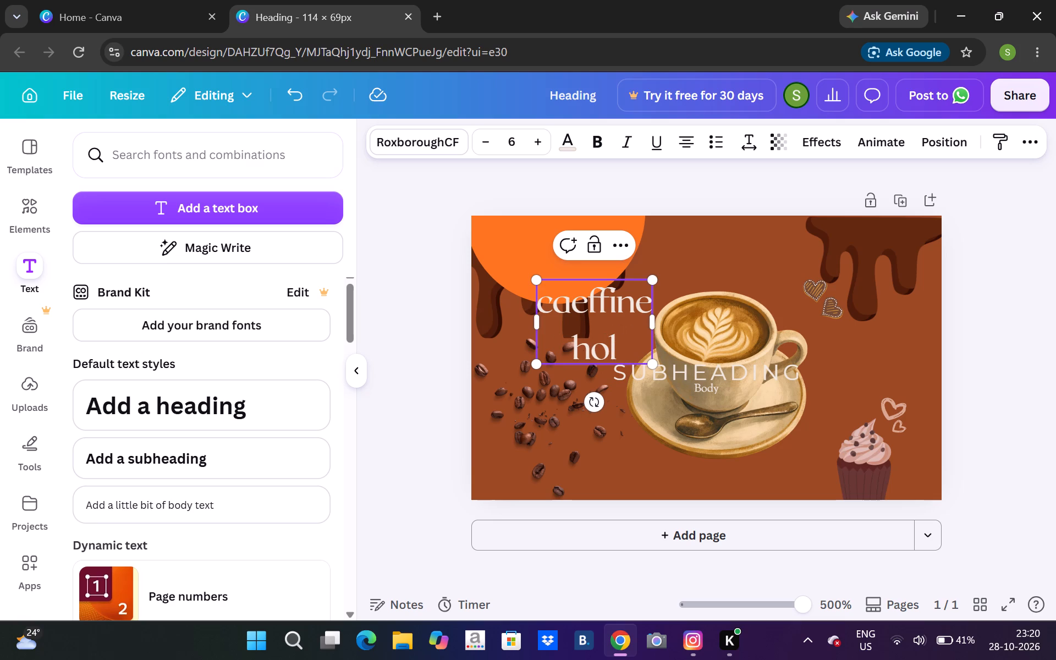
{"action": "type", "text": "ic"}
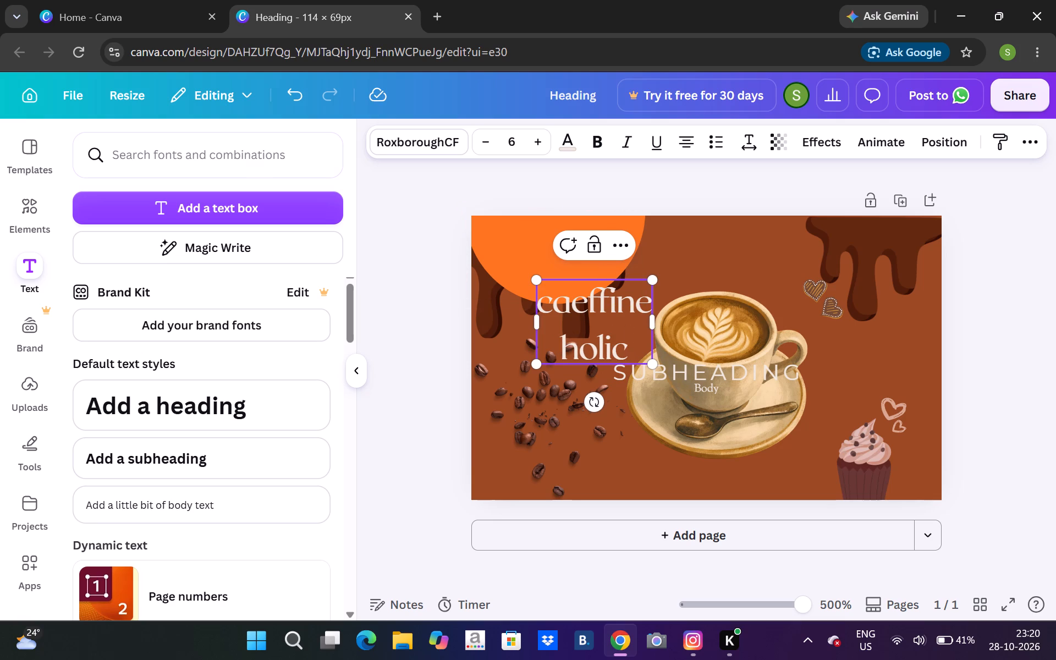
Move the two-line "caeffine holic" heading up onto the orange half-circle at the card's upper edge.
{"action": "left_click_drag", "start_coordinate": [612, 289], "coordinate": [614, 276]}
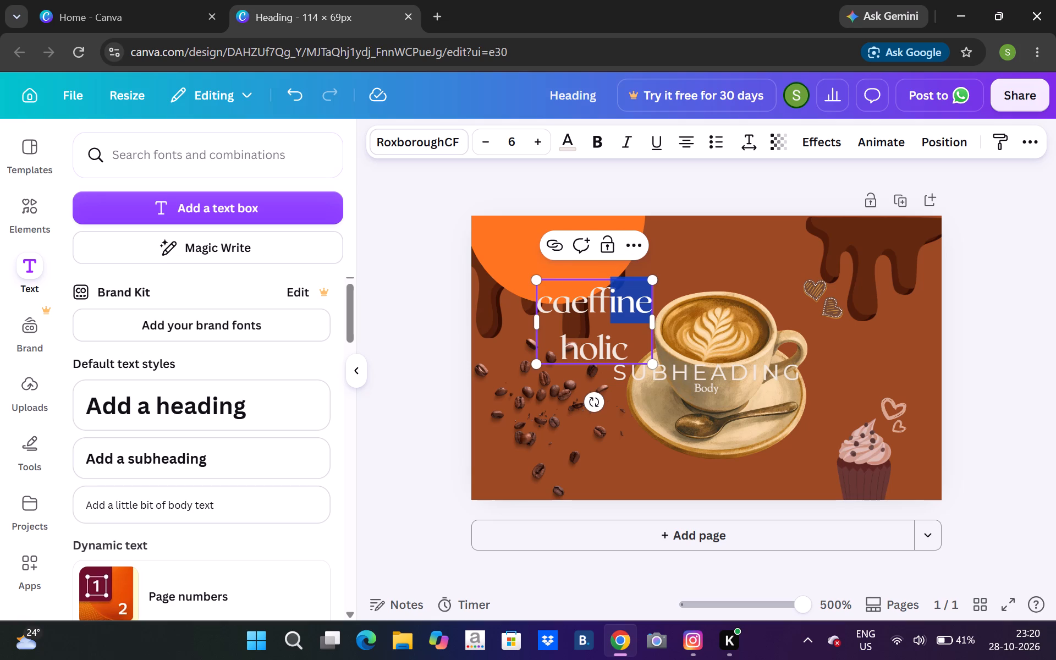
{"action": "left_click", "coordinate": [573, 273]}
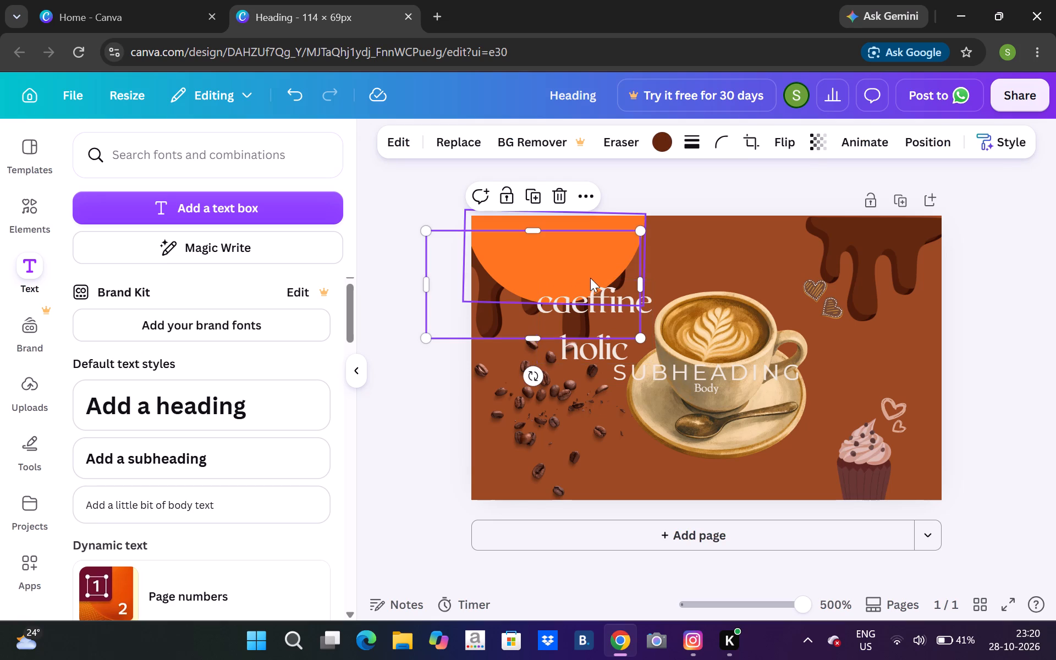
{"action": "left_click", "coordinate": [599, 289]}
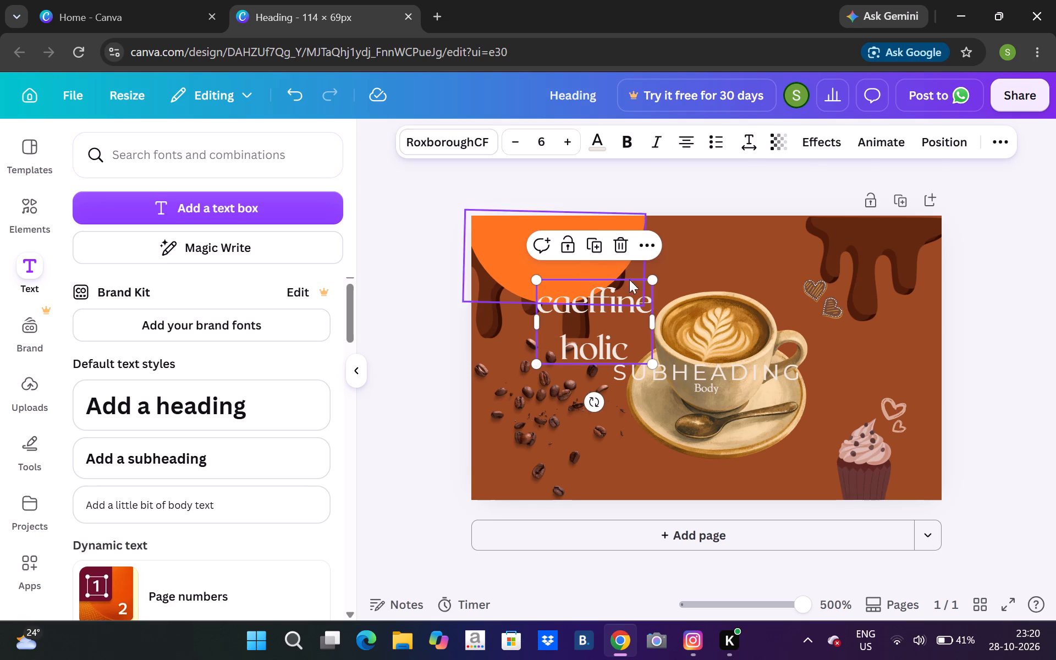
{"action": "left_click", "coordinate": [687, 277]}
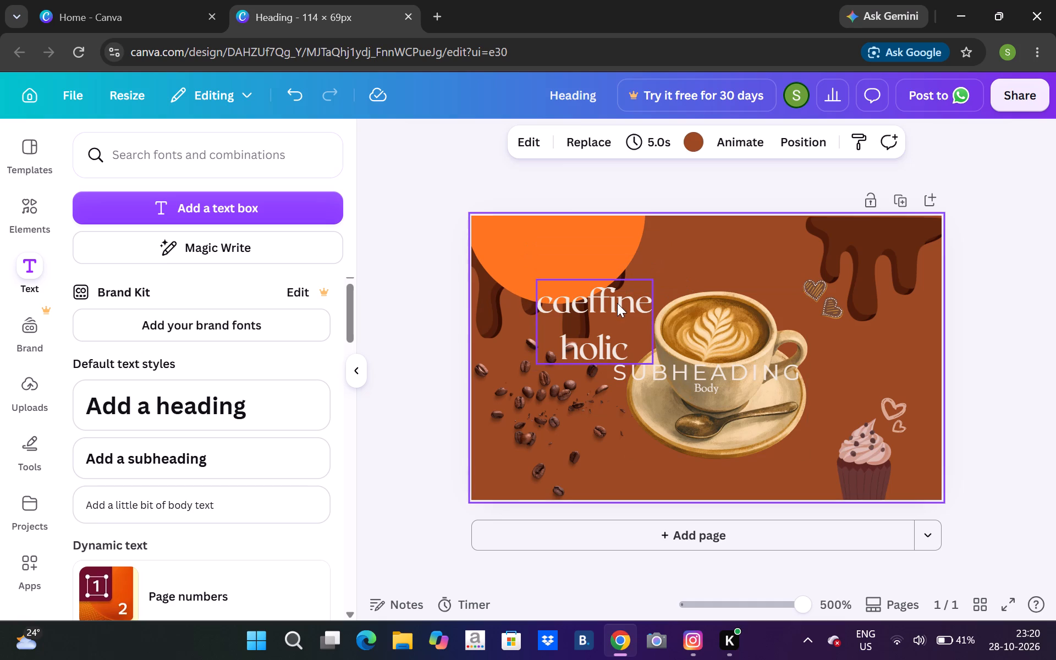
{"action": "double_click", "coordinate": [598, 281]}
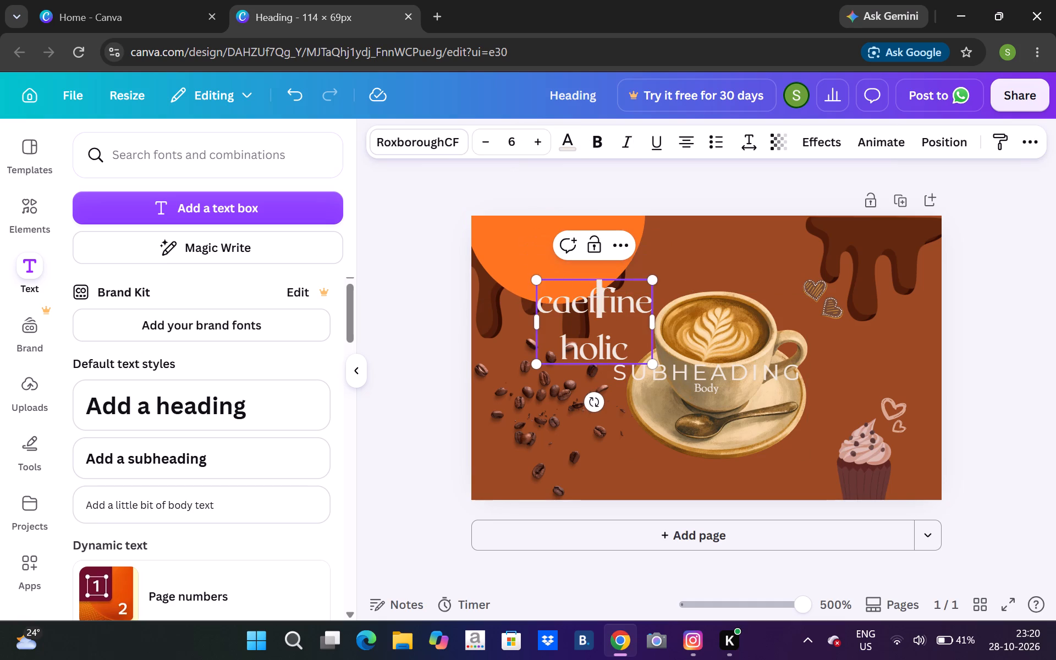
{"action": "left_click", "coordinate": [598, 281]}
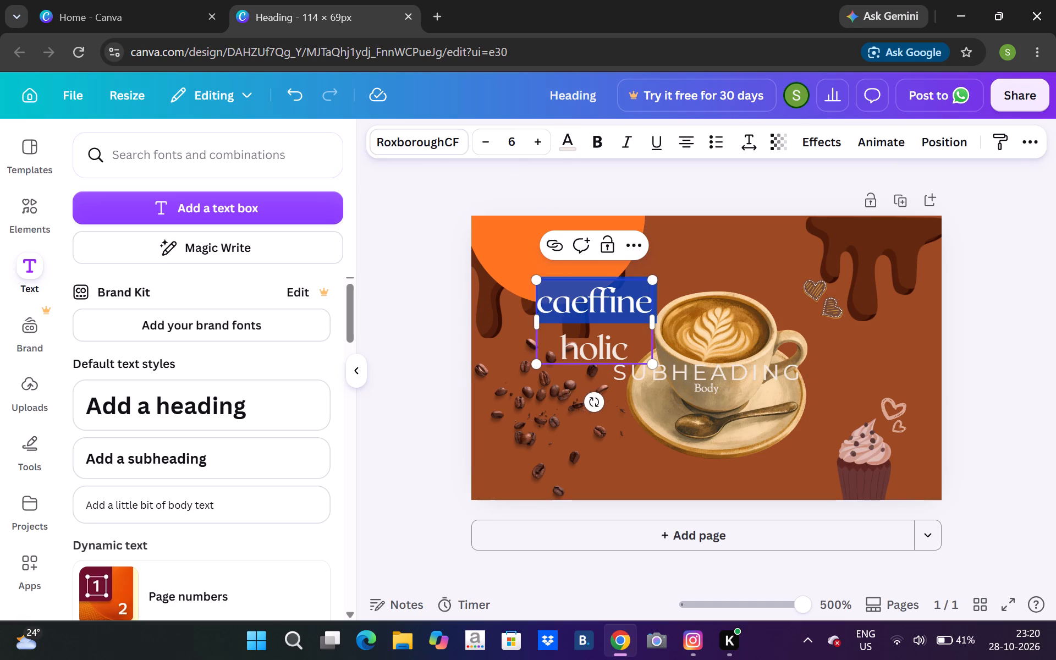
{"action": "left_click", "coordinate": [637, 333]}
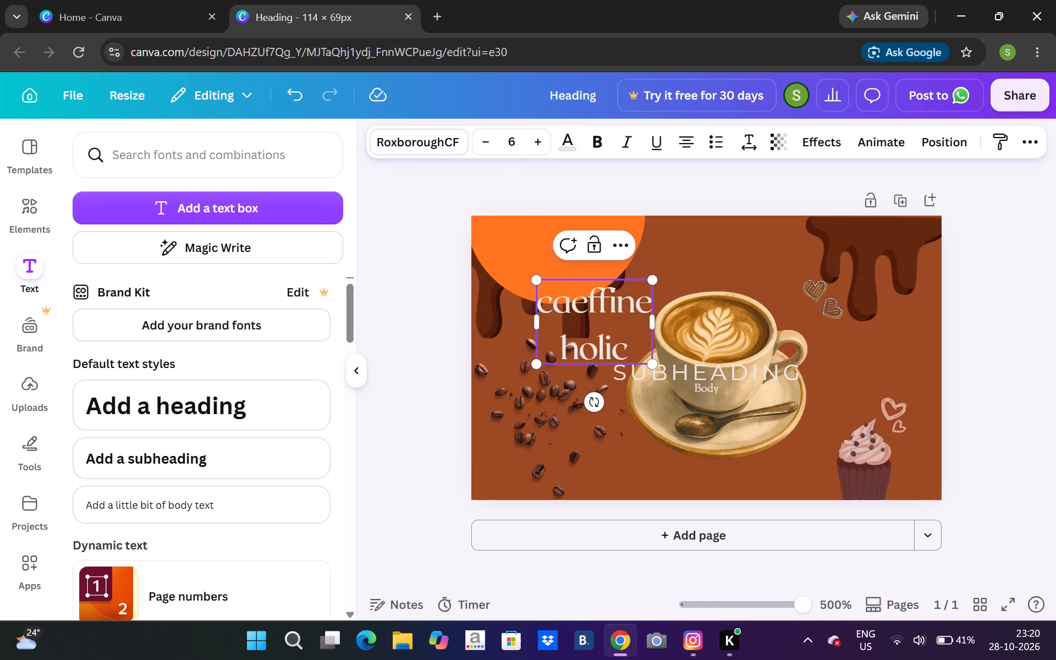
{"action": "left_click_drag", "start_coordinate": [578, 274], "coordinate": [554, 212]}
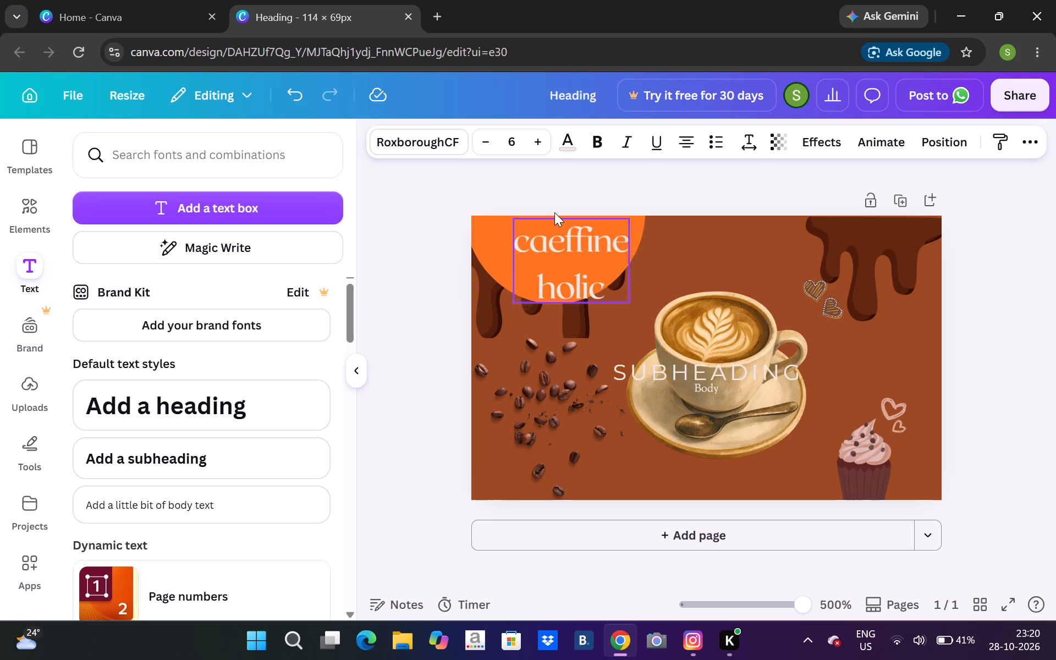
{"action": "left_click_drag", "start_coordinate": [554, 212], "coordinate": [551, 207]}
Scale the "caeffine holic" heading down to a font size of about 4.8 so it fits within the orange half-circle.
{"action": "left_click", "coordinate": [622, 295]}
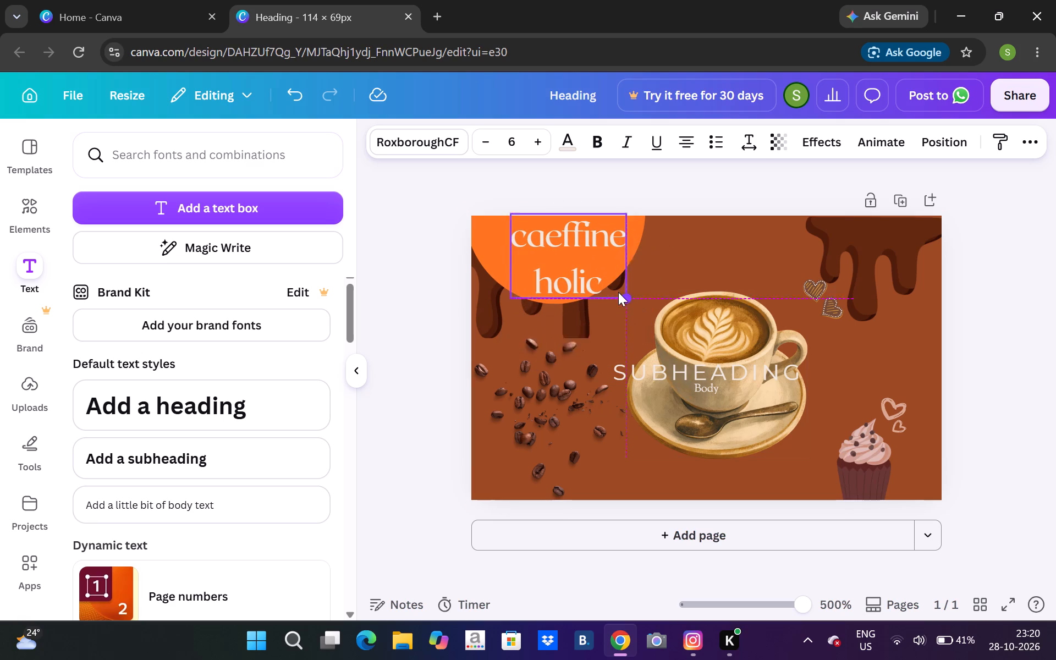
{"action": "left_click_drag", "start_coordinate": [627, 299], "coordinate": [604, 283]}
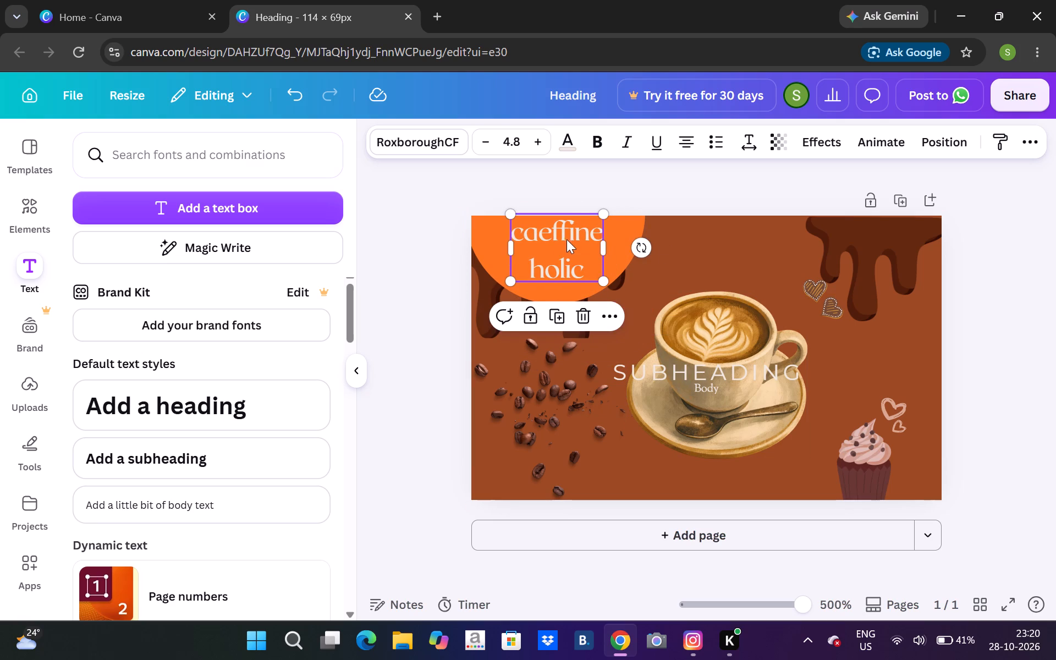
Apply bold formatting to the "caeffine holic" heading.
{"action": "left_click", "coordinate": [568, 239]}
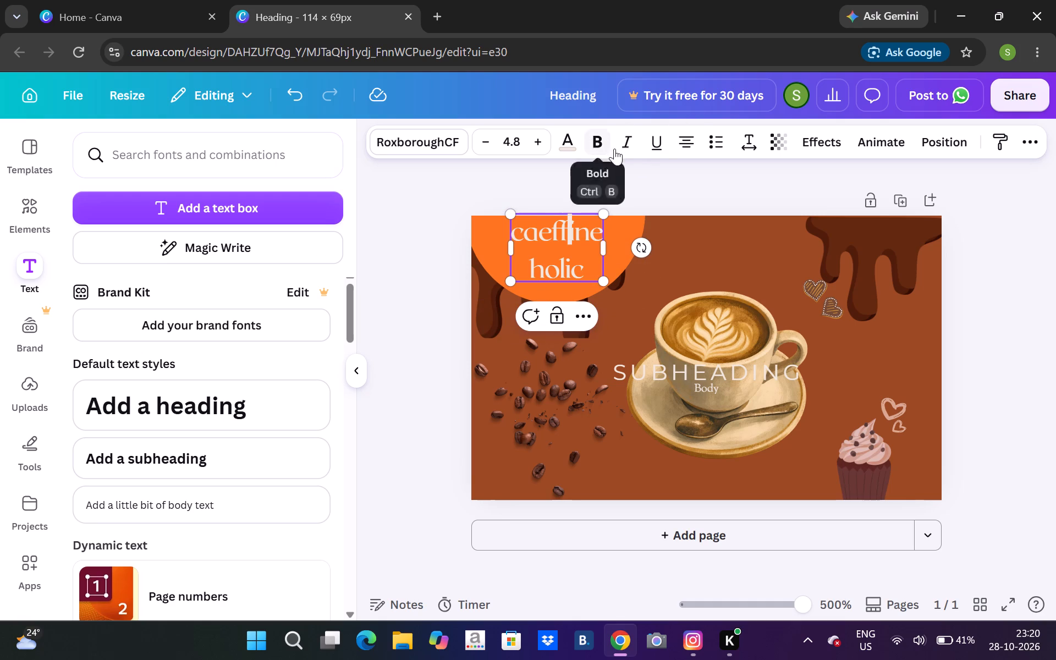
{"action": "left_click", "coordinate": [746, 130]}
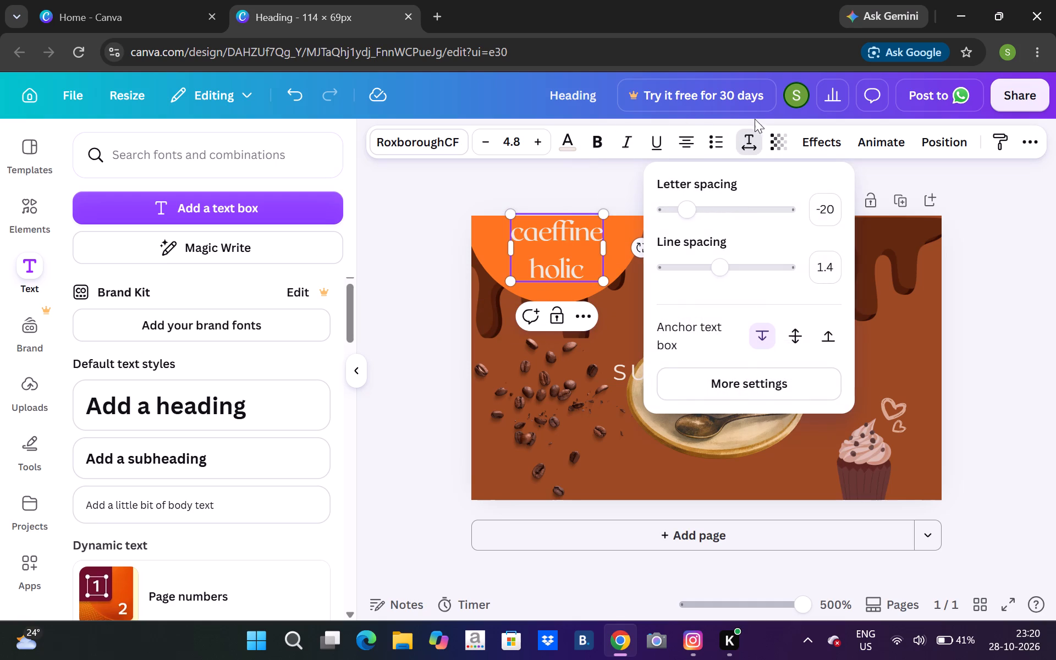
{"action": "left_click", "coordinate": [566, 136]}
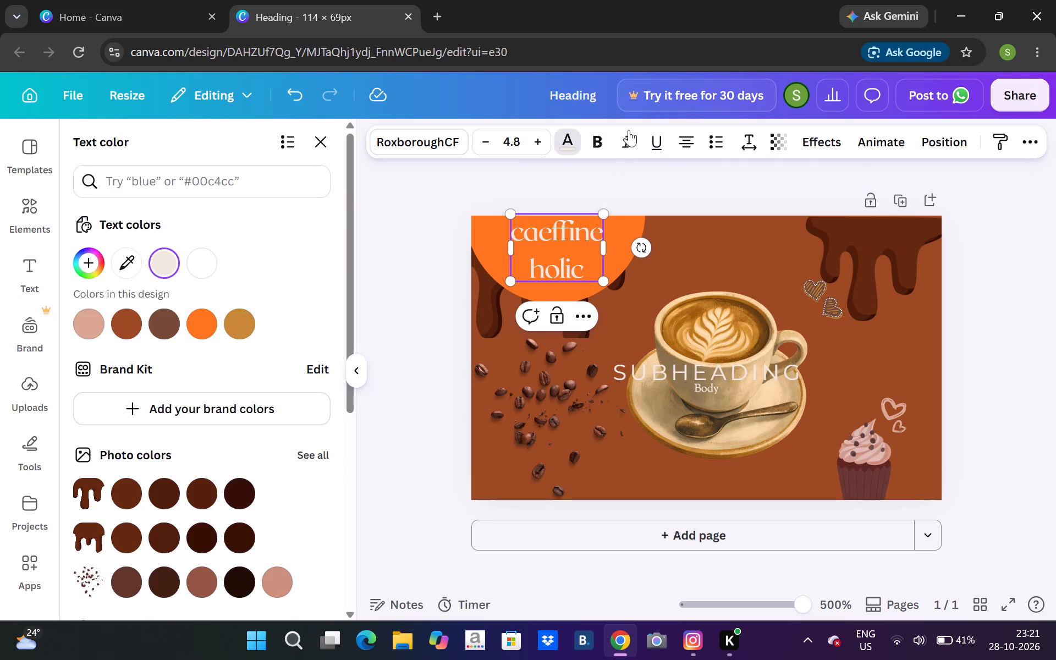
{"action": "left_click", "coordinate": [591, 143]}
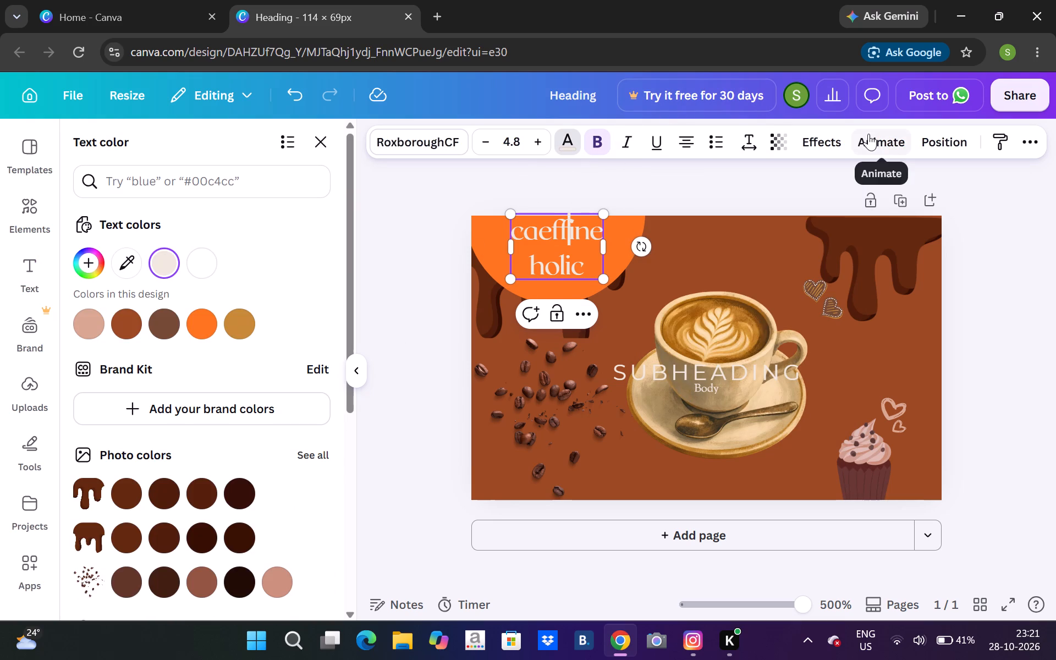
Set the rotation of the "caeffine holic" heading to 180°.
{"action": "left_click", "coordinate": [868, 134]}
{"action": "left_click", "coordinate": [941, 132]}
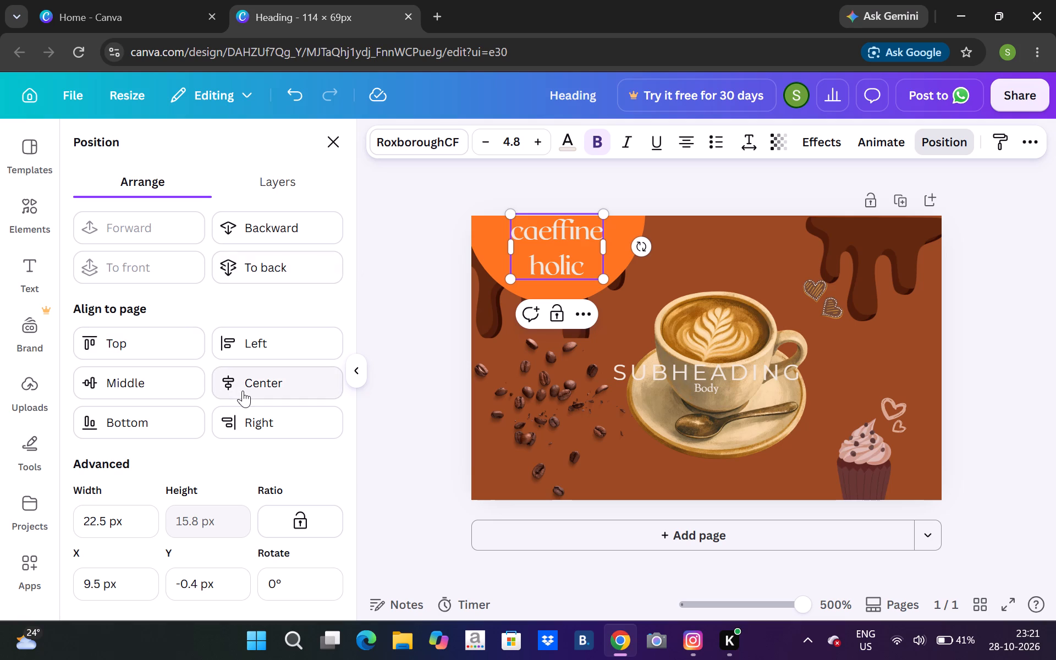
{"action": "left_click", "coordinate": [280, 191]}
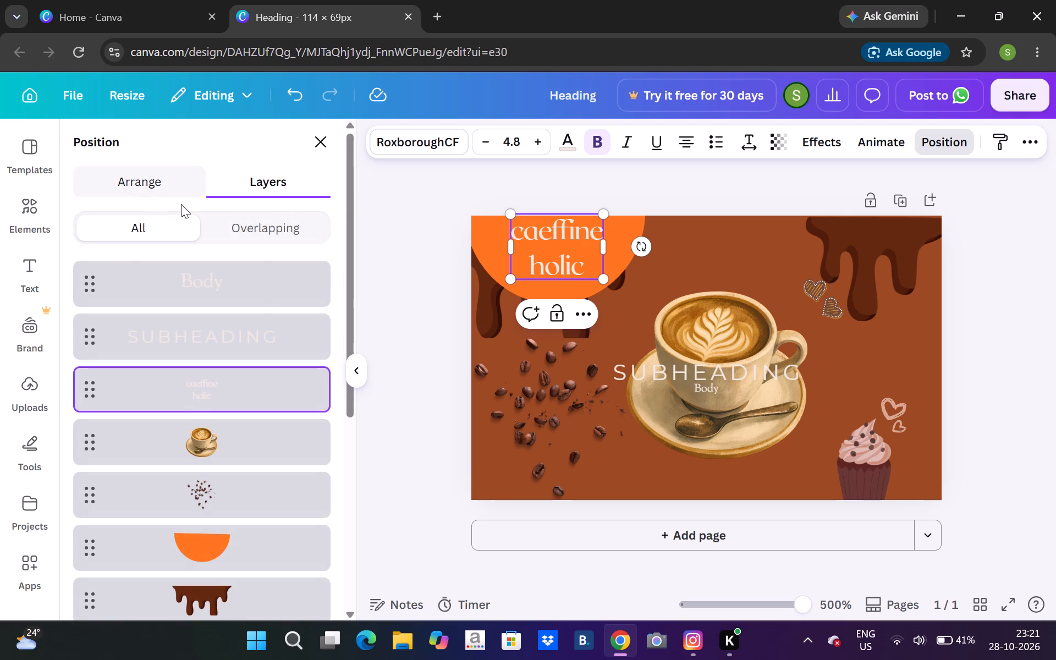
{"action": "left_click", "coordinate": [153, 178]}
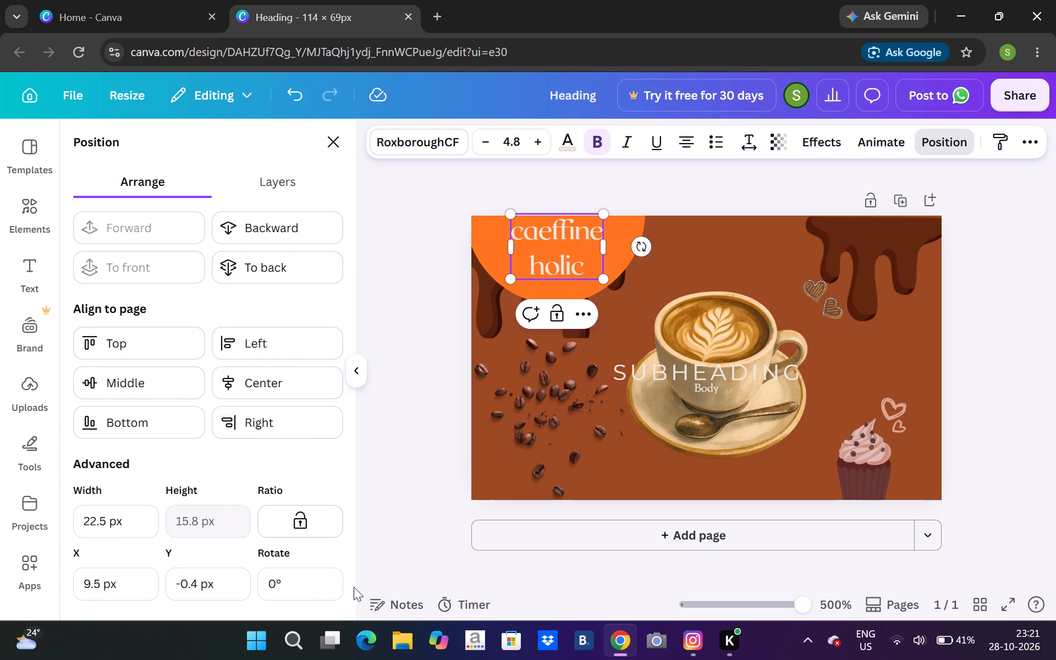
{"action": "left_click", "coordinate": [353, 590]}
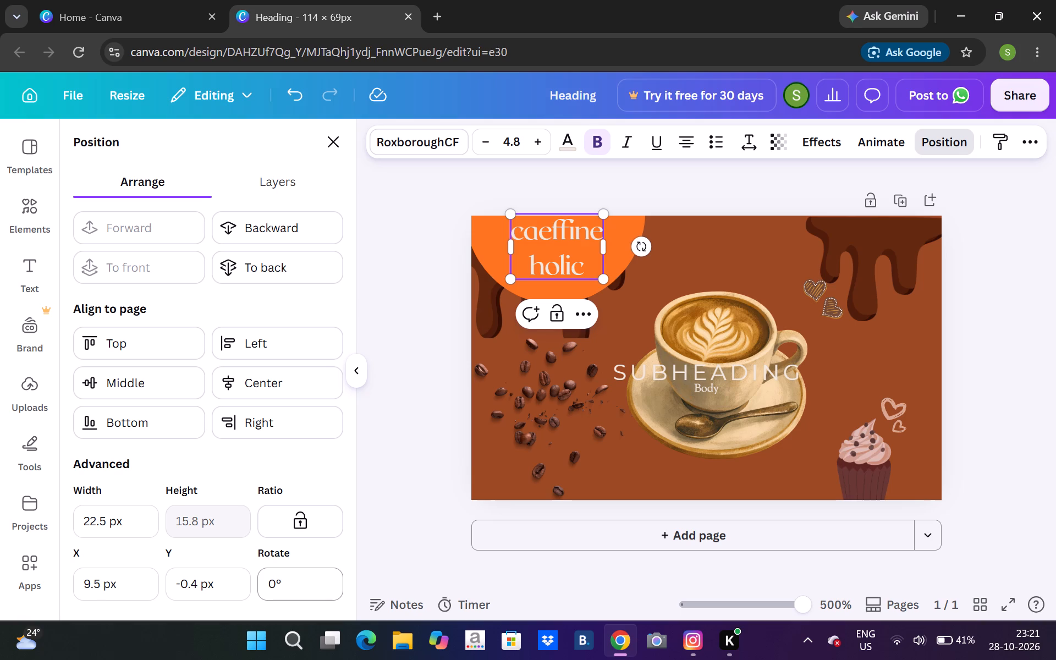
{"action": "left_click", "coordinate": [303, 585]}
{"action": "key", "text": "BackSpace"}
{"action": "key", "text": "1"}
{"action": "type", "text": "80"}
{"action": "key", "text": "Return"}
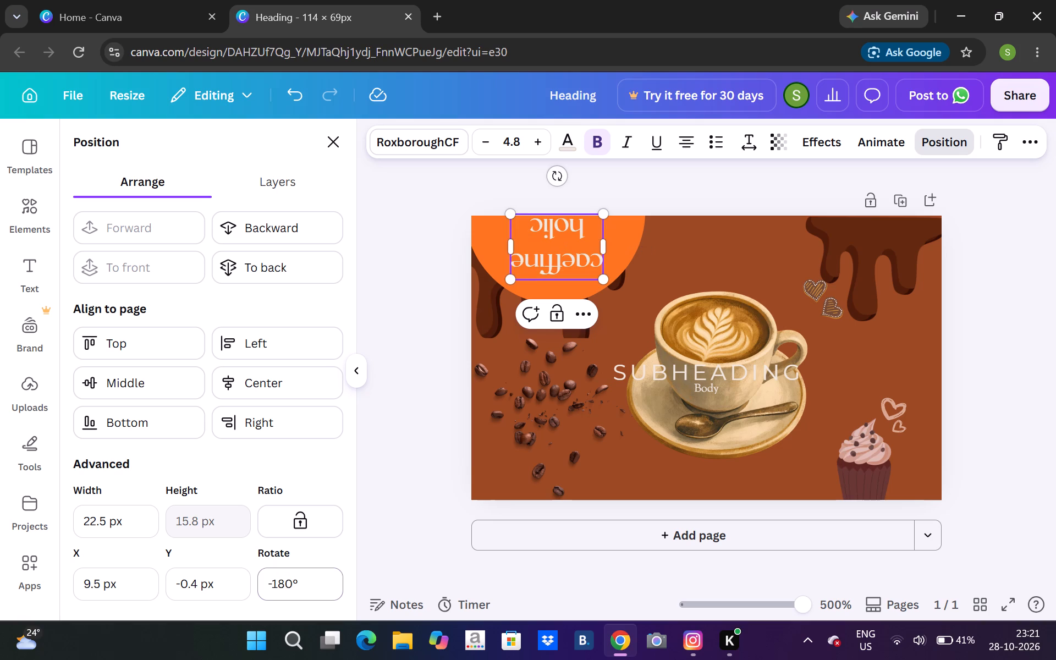
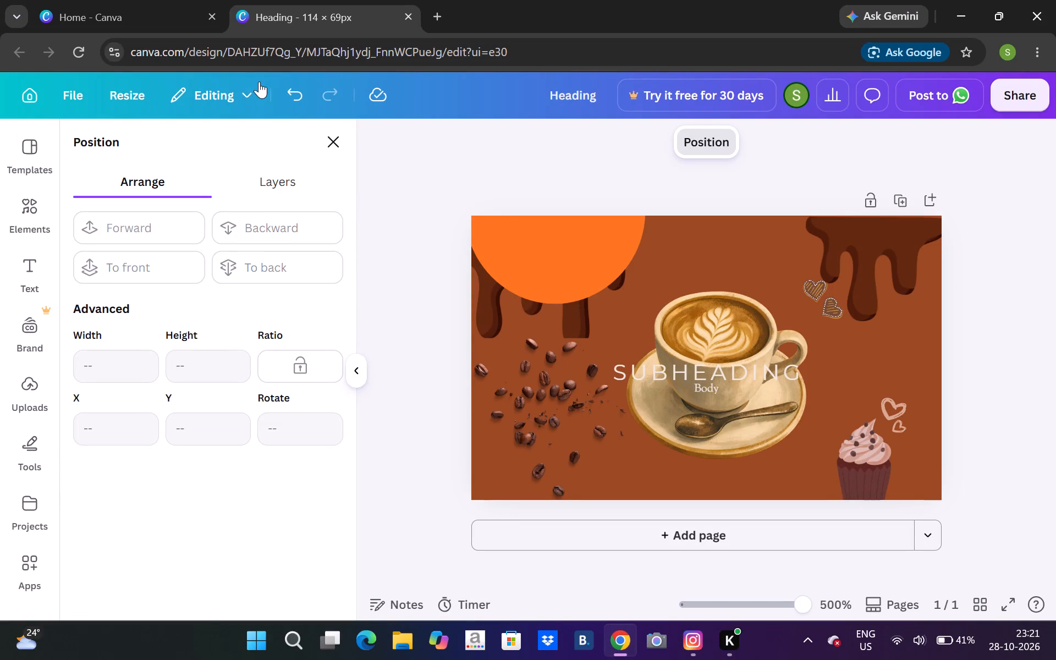
Undo the latest changes to the "caeffine holic" heading, back through its deletion, 180° rotation and bold formatting.
{"action": "left_click", "coordinate": [287, 94]}
{"action": "left_click", "coordinate": [287, 94]}
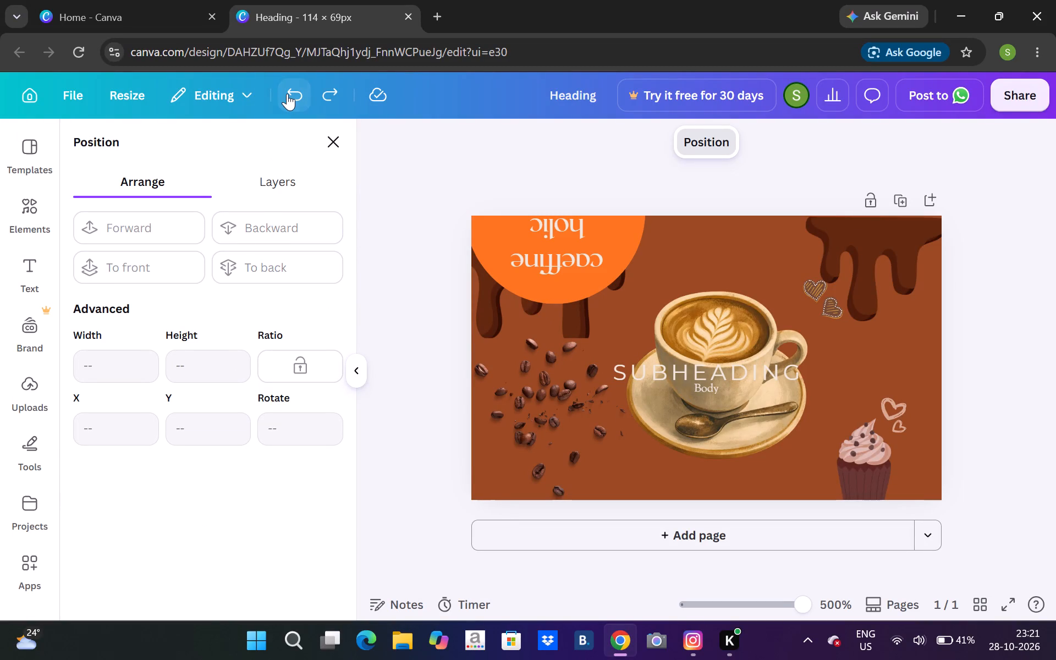
{"action": "left_click", "coordinate": [287, 94]}
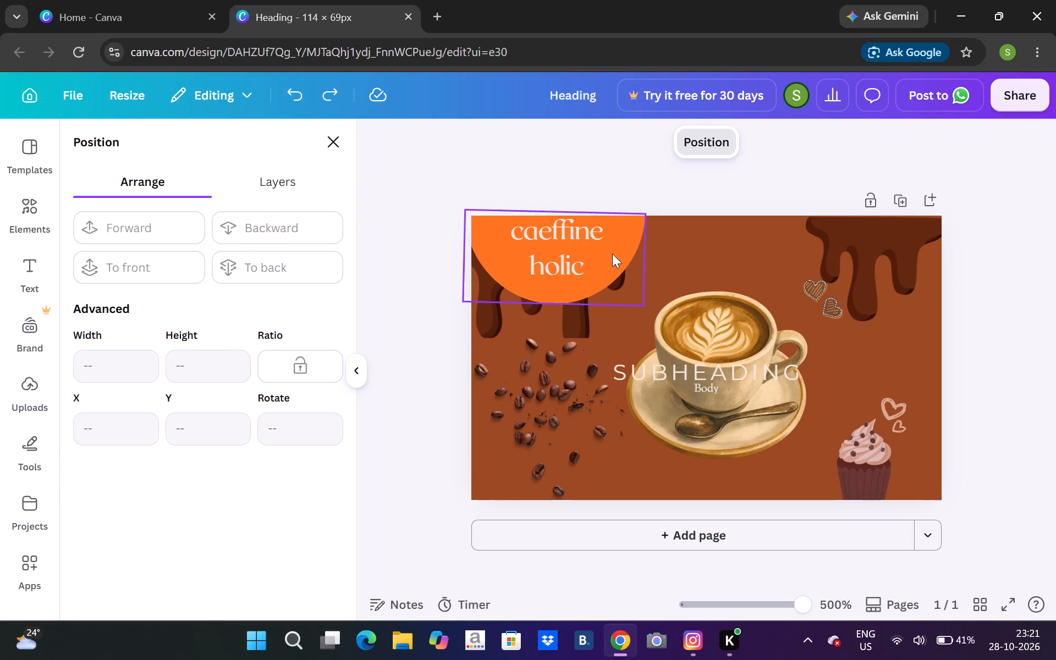
{"action": "left_click", "coordinate": [452, 383]}
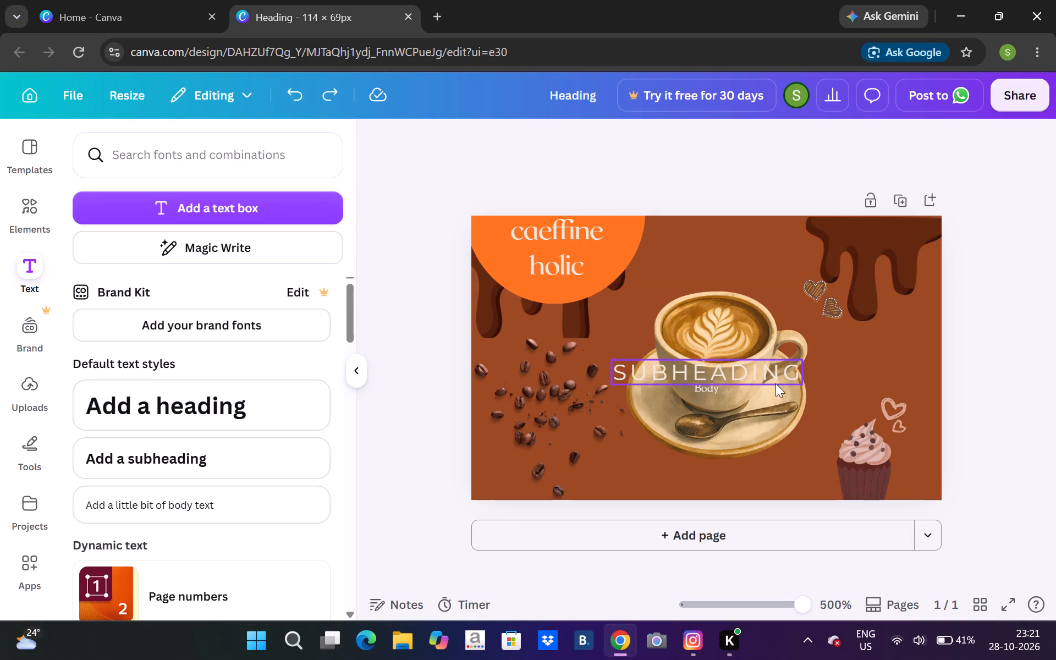
Move the "SUBHEADING" text up to the rim of the latte cup.
{"action": "left_click", "coordinate": [762, 377]}
{"action": "left_click_drag", "start_coordinate": [762, 377], "coordinate": [768, 294]}
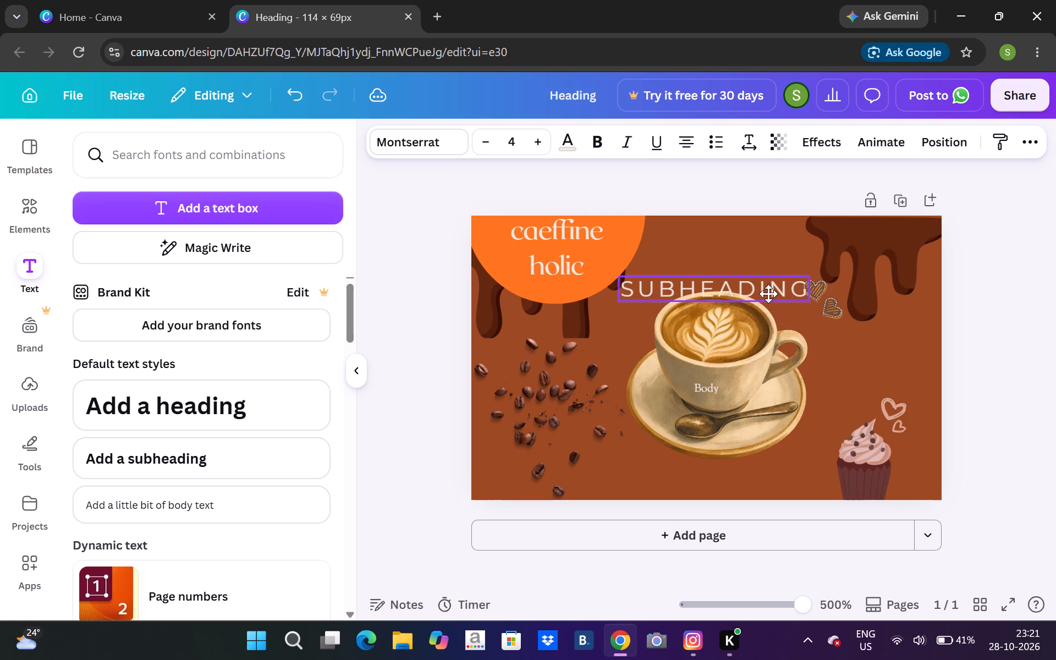
{"action": "left_click_drag", "start_coordinate": [768, 294], "coordinate": [771, 296]}
Replace the "SUBHEADING" text with "emperor cafetaria" on two lines.
{"action": "left_click", "coordinate": [772, 291]}
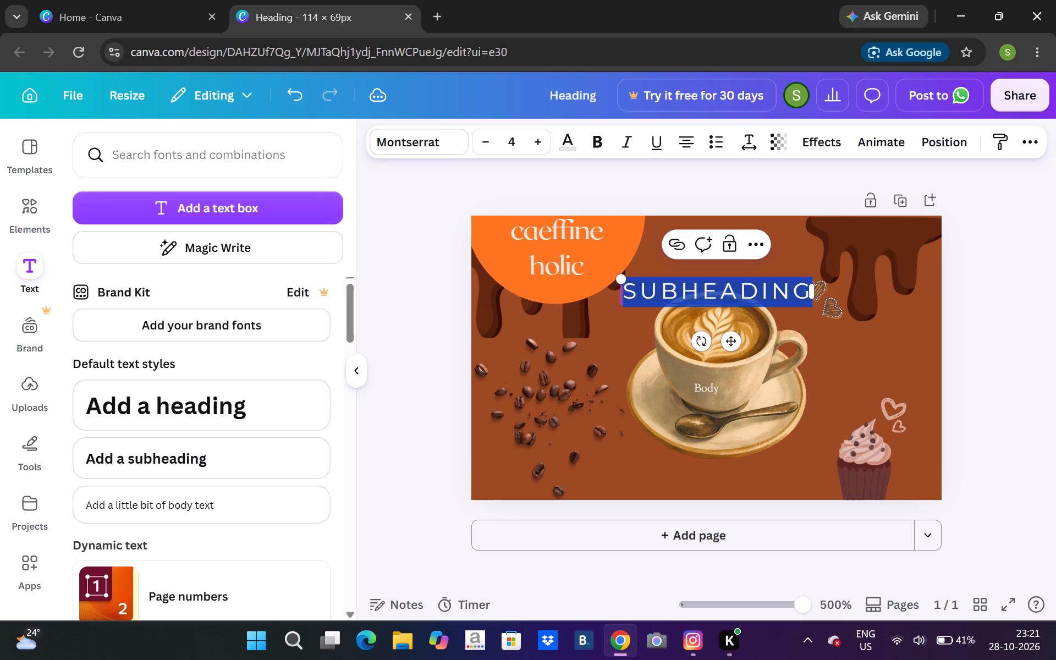
{"action": "key", "text": "BackSpace"}
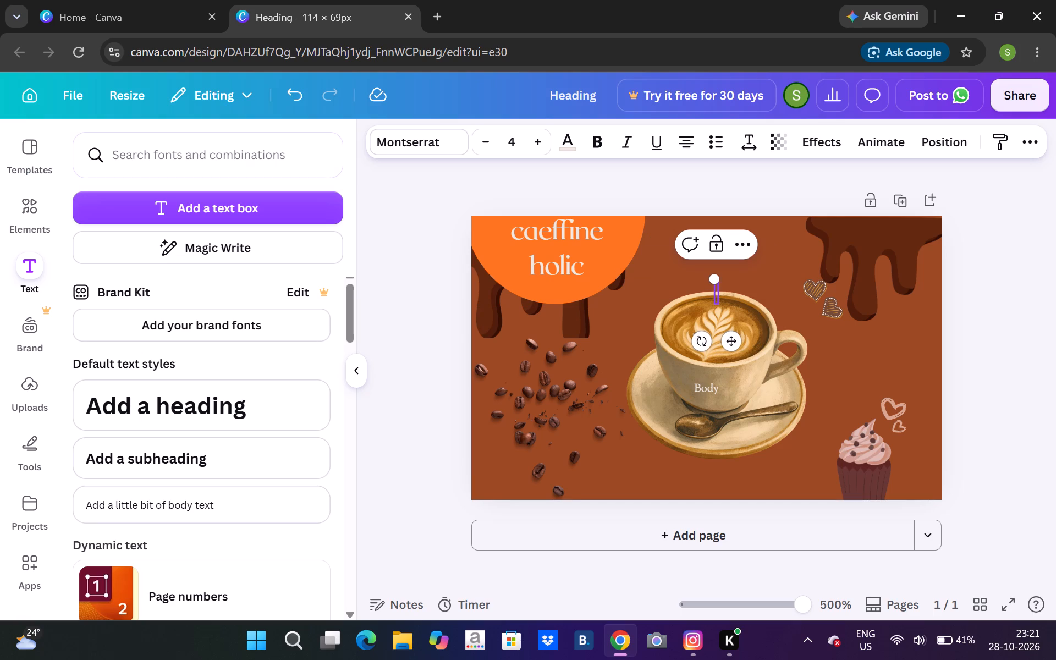
{"action": "key", "text": "e"}
{"action": "type", "text": "mp"}
{"action": "type", "text": "er"}
{"action": "type", "text": "or"}
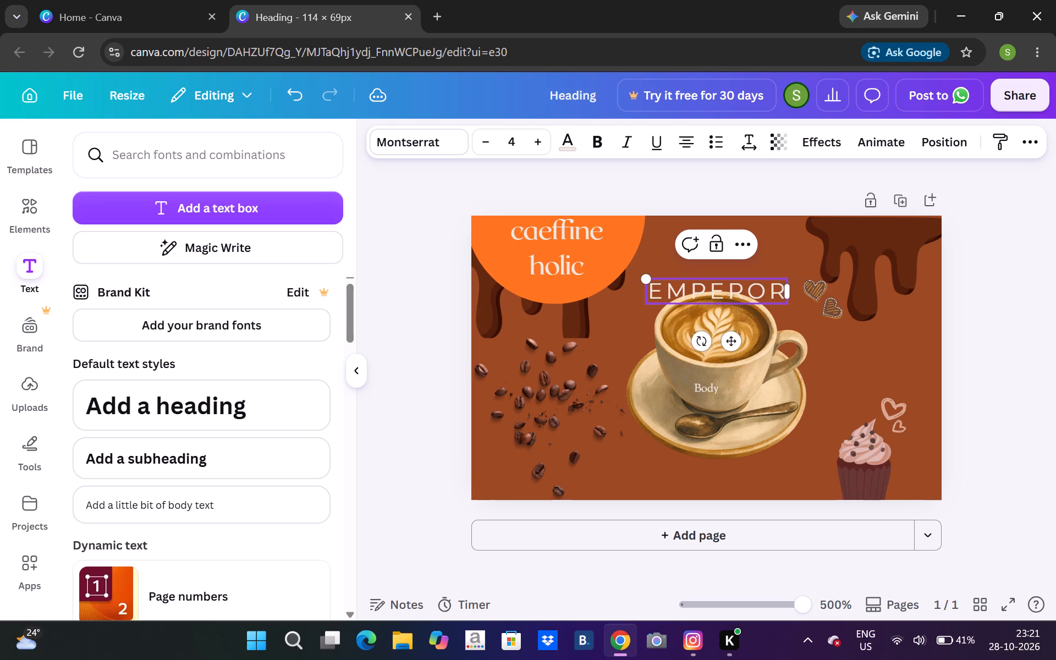
{"action": "key", "text": "Return"}
{"action": "type", "text": "caf"}
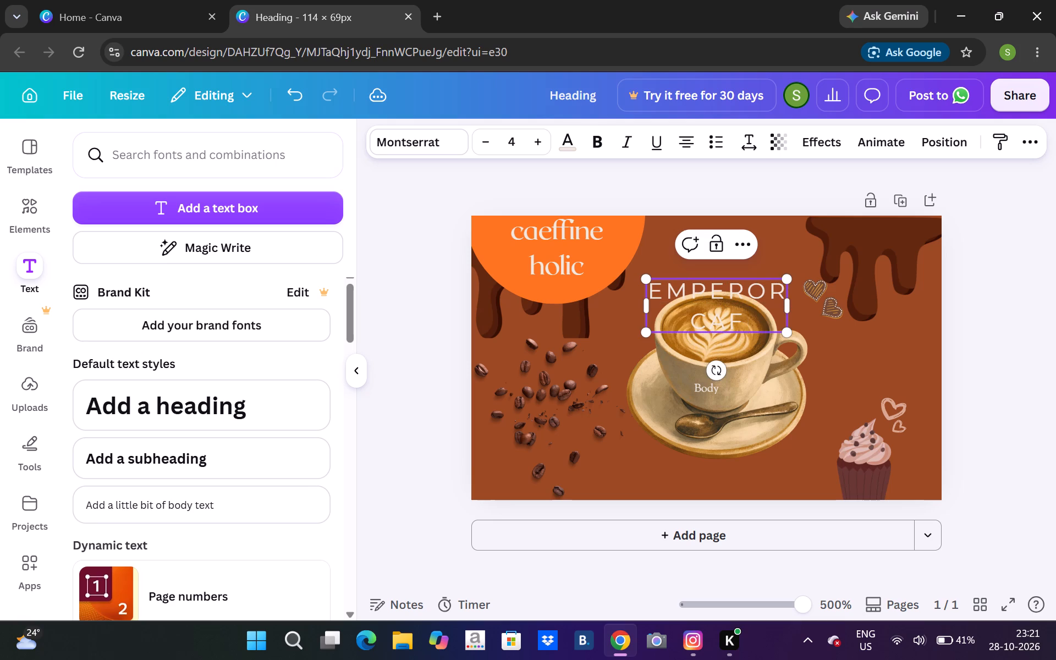
{"action": "key", "text": "e"}
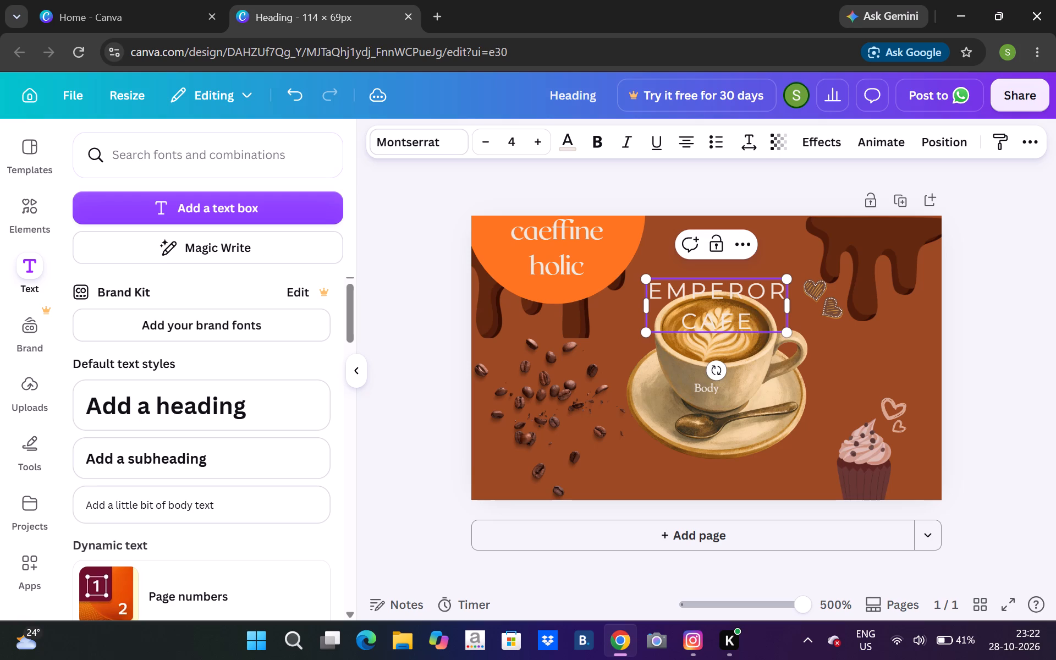
{"action": "key", "text": "t"}
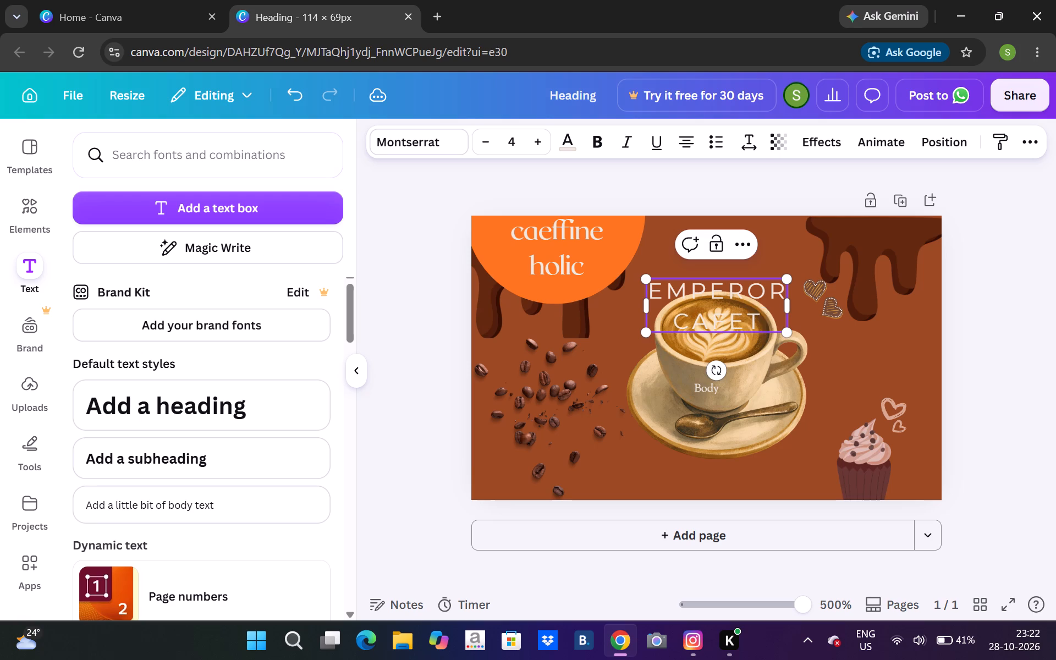
{"action": "type", "text": "aria"}
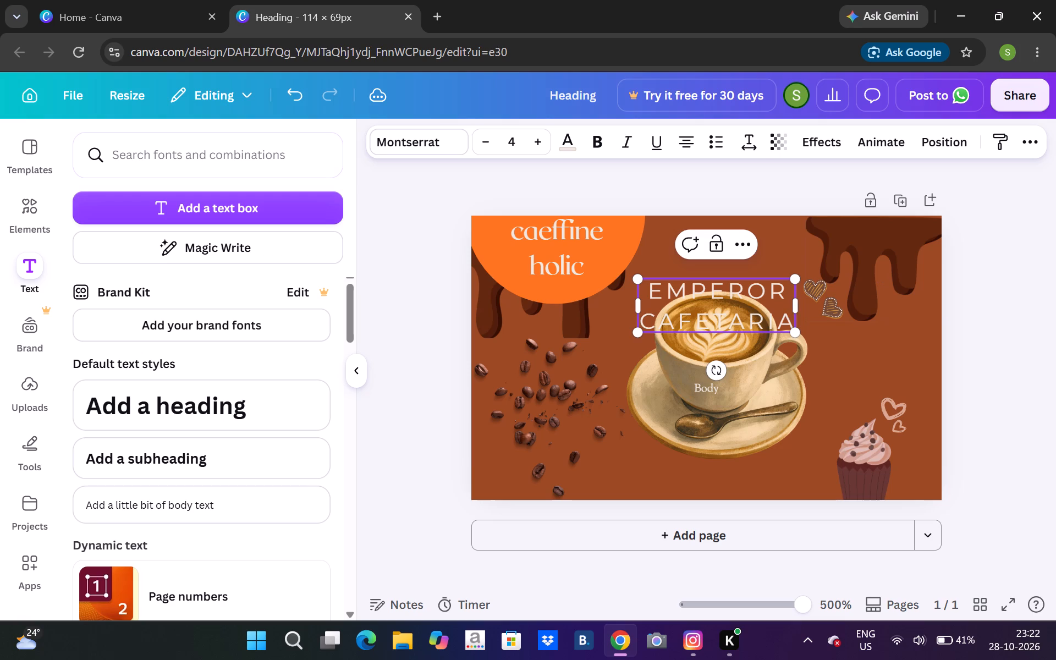
Move the two-line "EMPEROR CAFETARIA" text up so it sits above the latte cup, beside the orange half-circle.
{"action": "left_click_drag", "start_coordinate": [751, 277], "coordinate": [751, 241]}
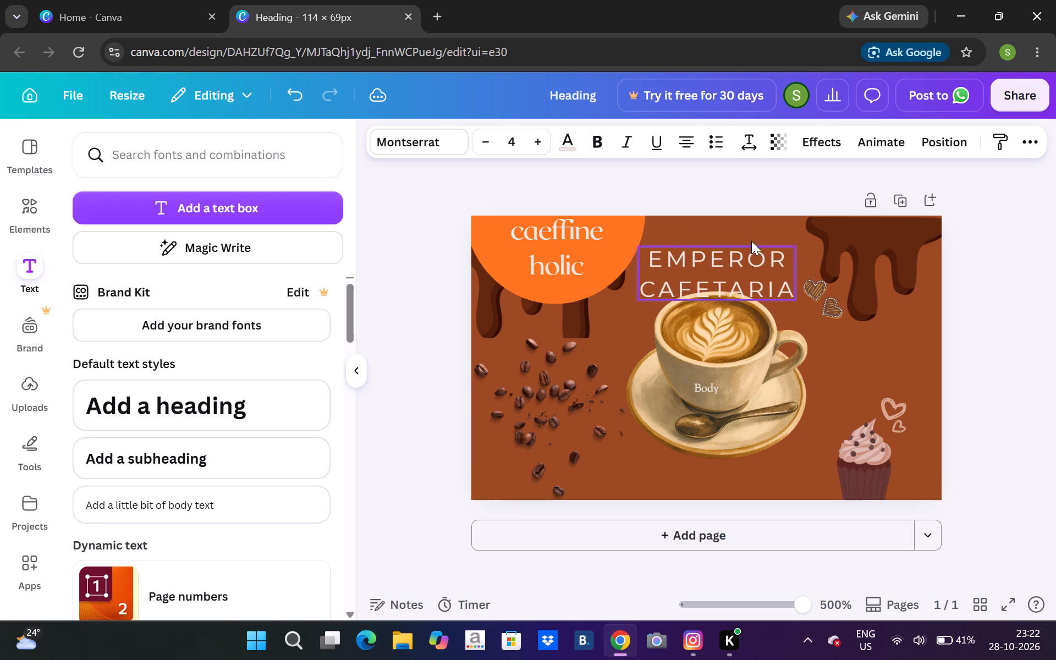
{"action": "left_click_drag", "start_coordinate": [751, 241], "coordinate": [763, 229]}
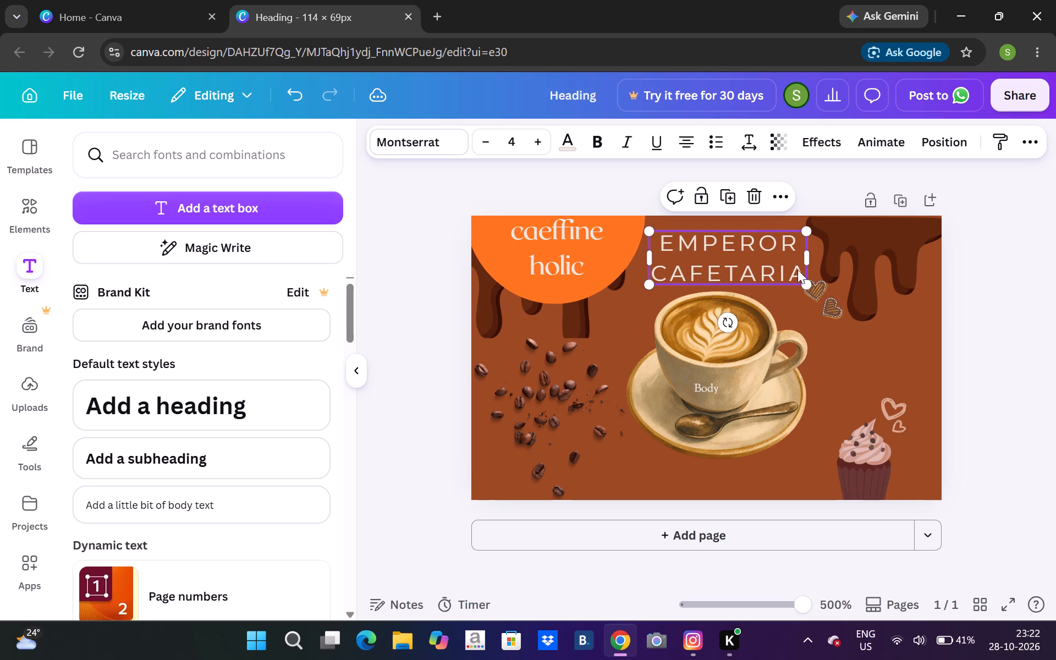
{"action": "left_click", "coordinate": [874, 332]}
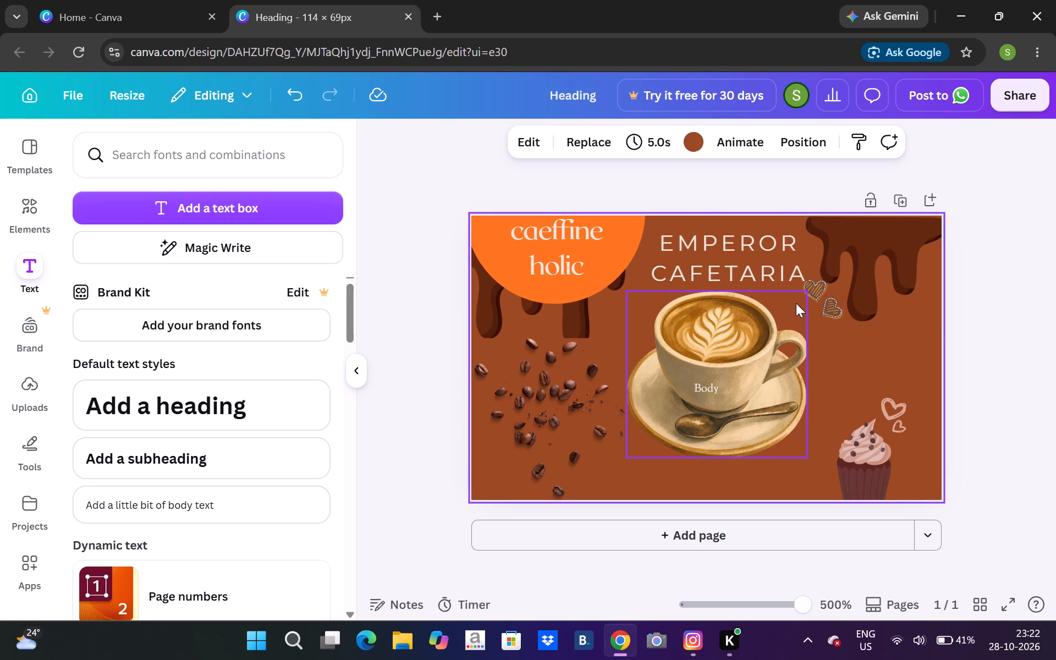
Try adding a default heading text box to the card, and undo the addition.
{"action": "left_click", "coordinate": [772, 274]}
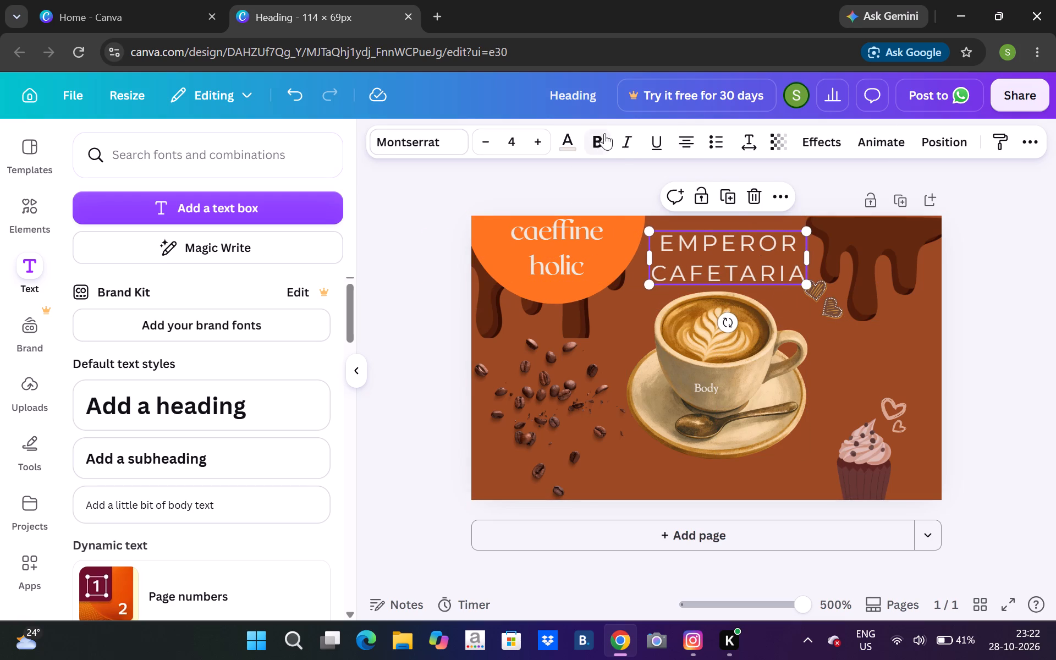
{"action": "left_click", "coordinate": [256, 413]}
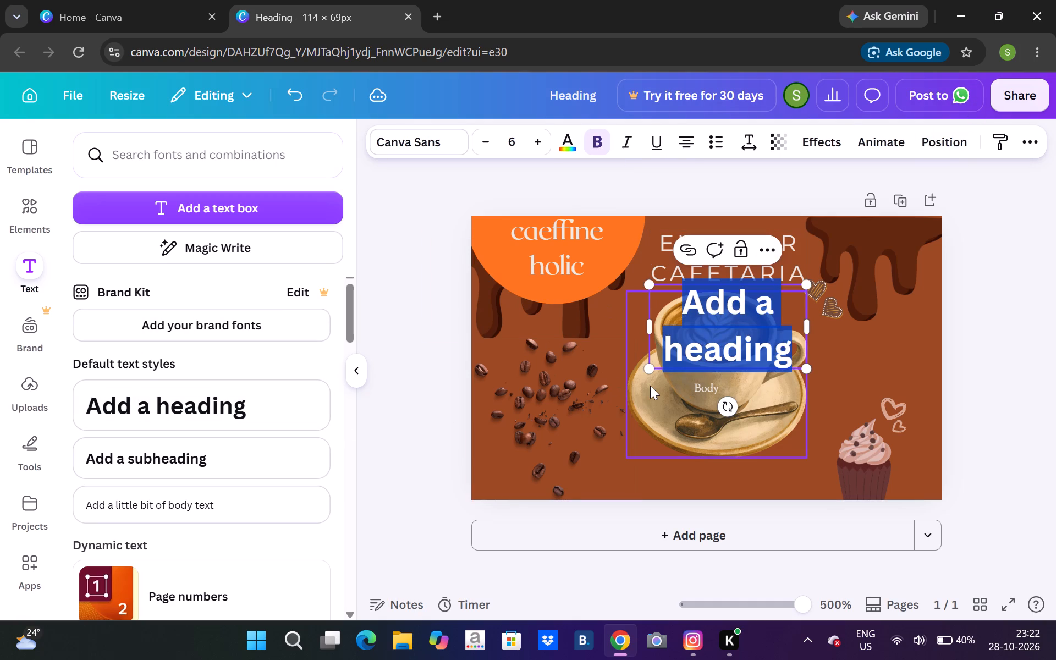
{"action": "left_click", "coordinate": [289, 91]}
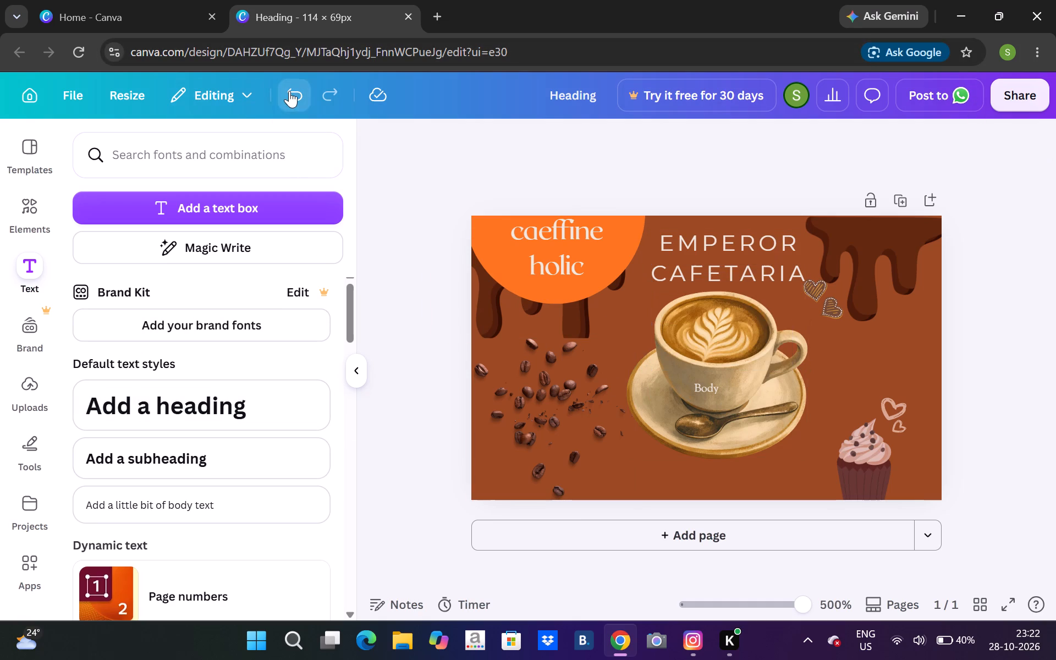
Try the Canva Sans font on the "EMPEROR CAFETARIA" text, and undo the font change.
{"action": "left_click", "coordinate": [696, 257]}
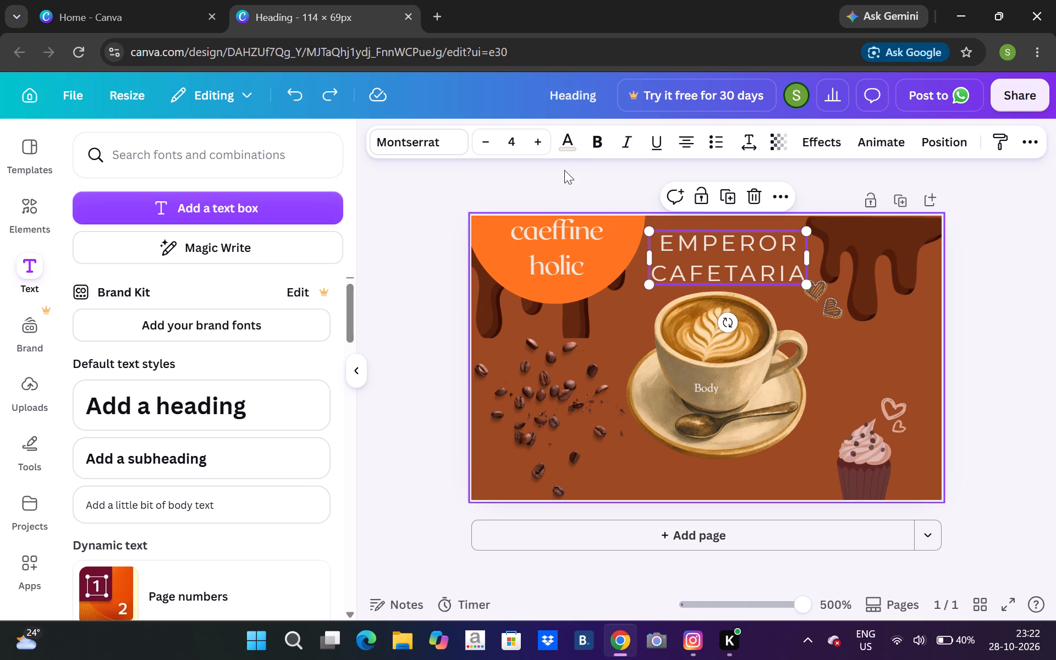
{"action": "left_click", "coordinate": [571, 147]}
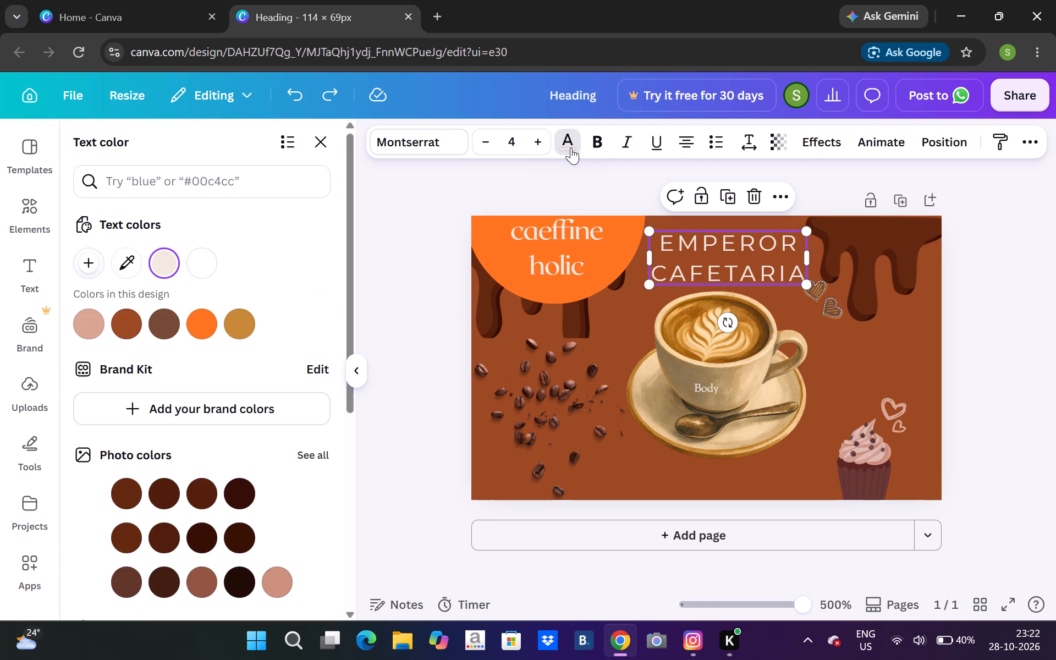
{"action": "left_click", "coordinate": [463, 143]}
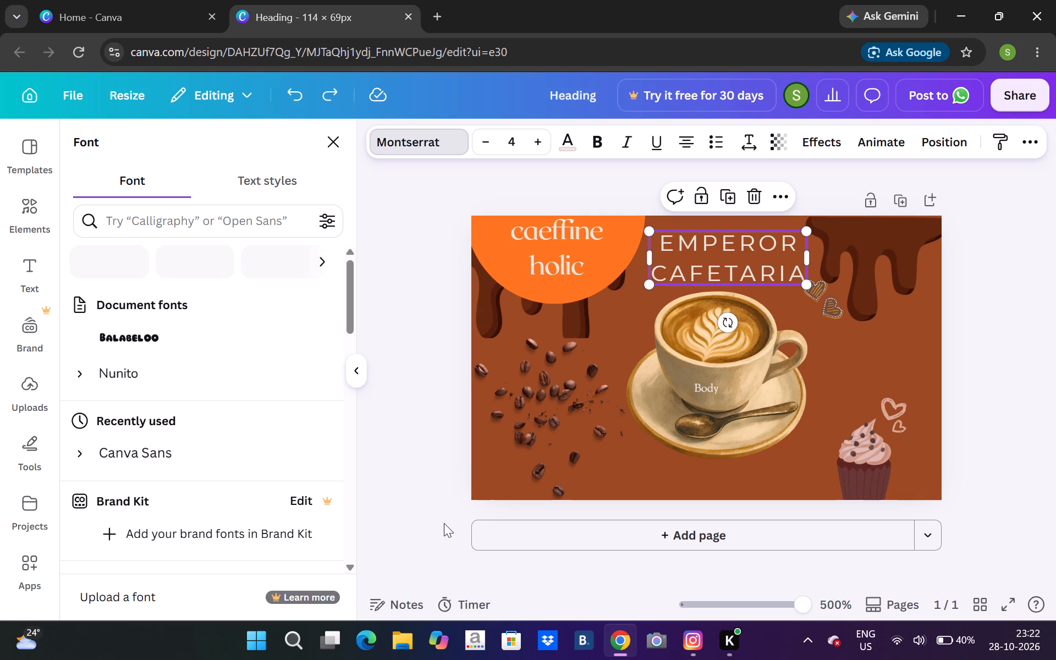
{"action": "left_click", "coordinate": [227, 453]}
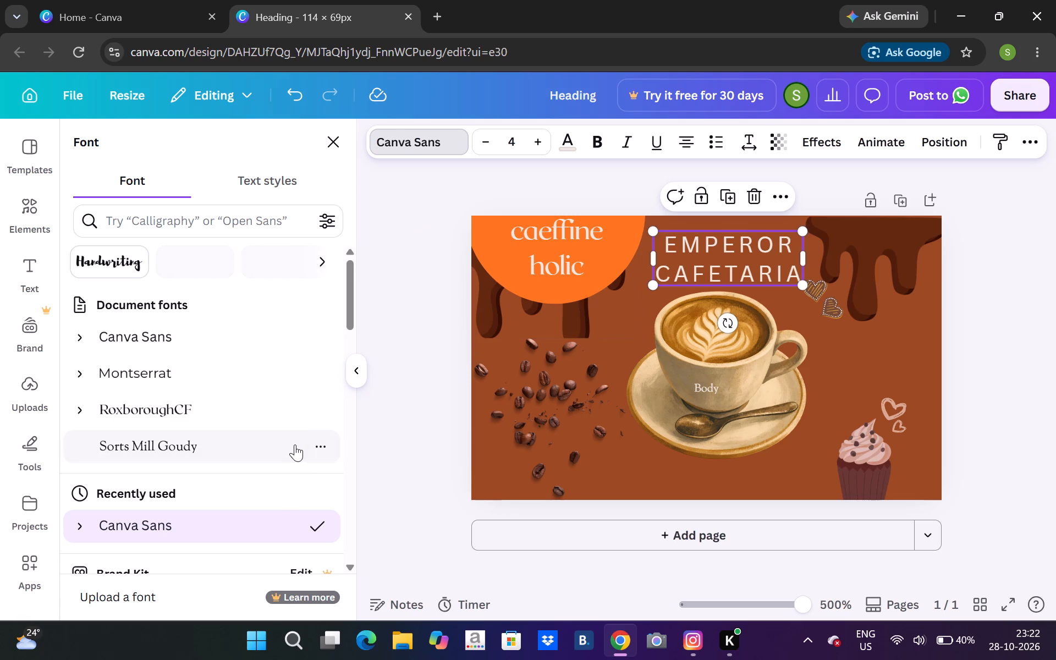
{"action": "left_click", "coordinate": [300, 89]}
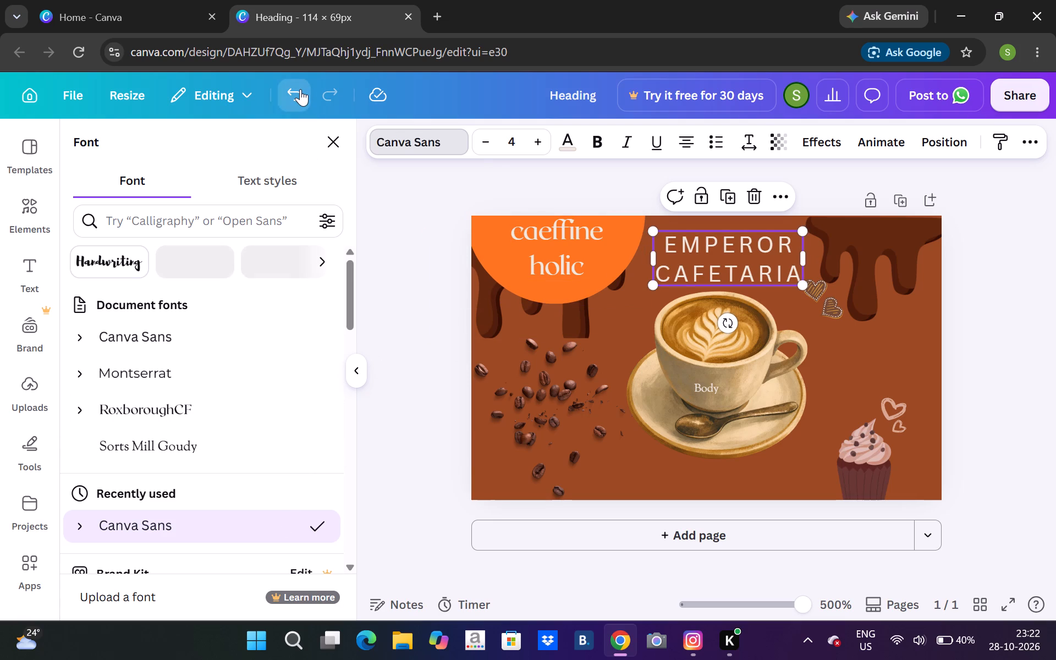
Apply bold and italic formatting to the "EMPEROR CAFETARIA" text.
{"action": "left_click", "coordinate": [597, 144]}
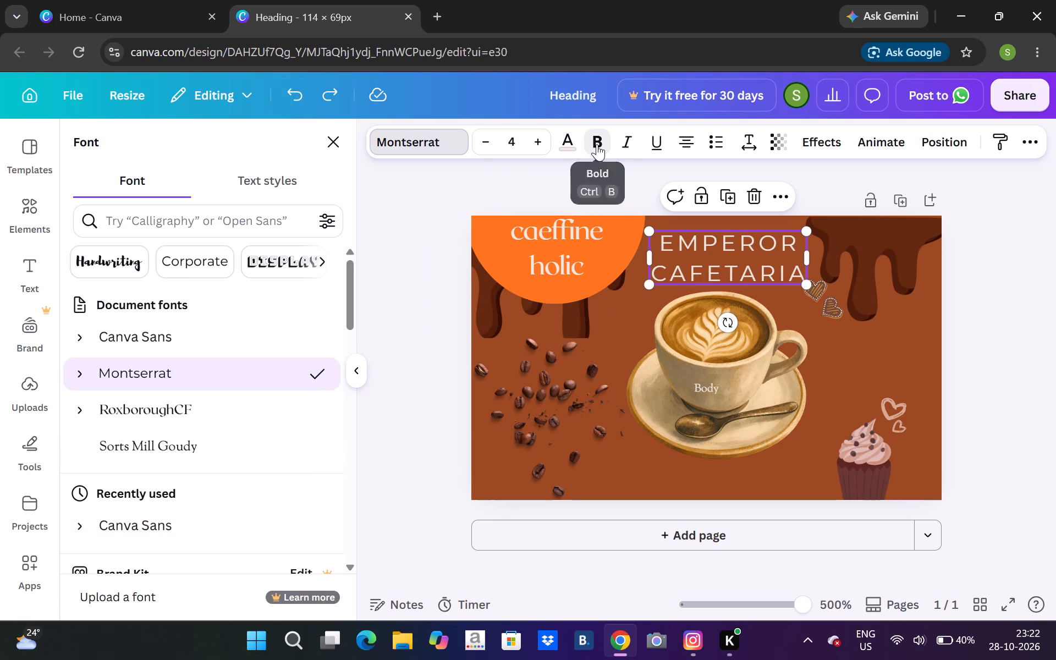
{"action": "left_click", "coordinate": [637, 142]}
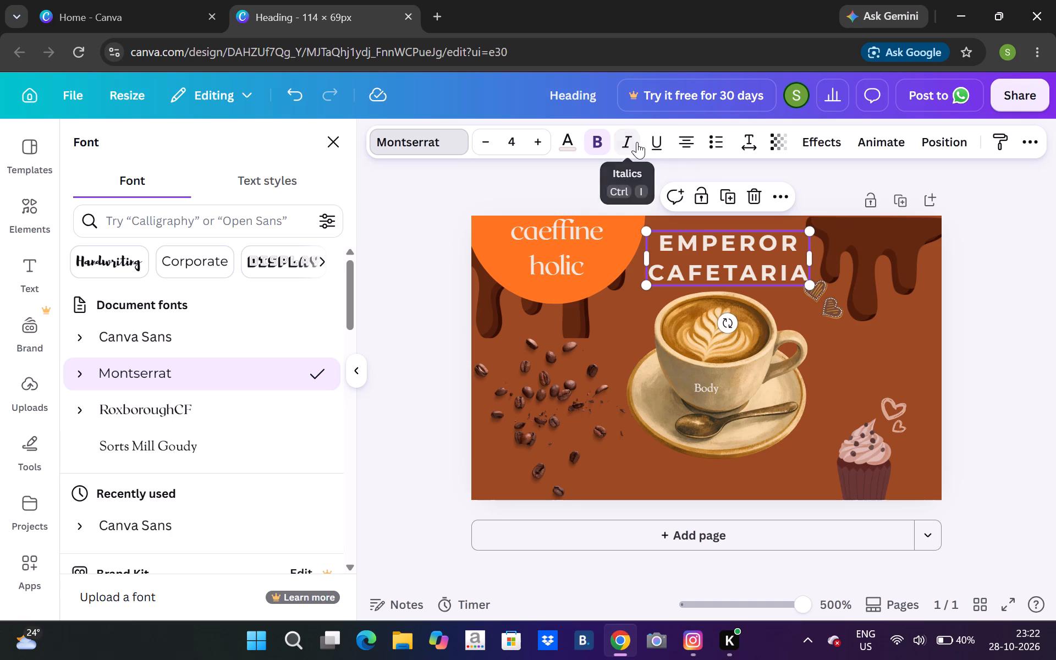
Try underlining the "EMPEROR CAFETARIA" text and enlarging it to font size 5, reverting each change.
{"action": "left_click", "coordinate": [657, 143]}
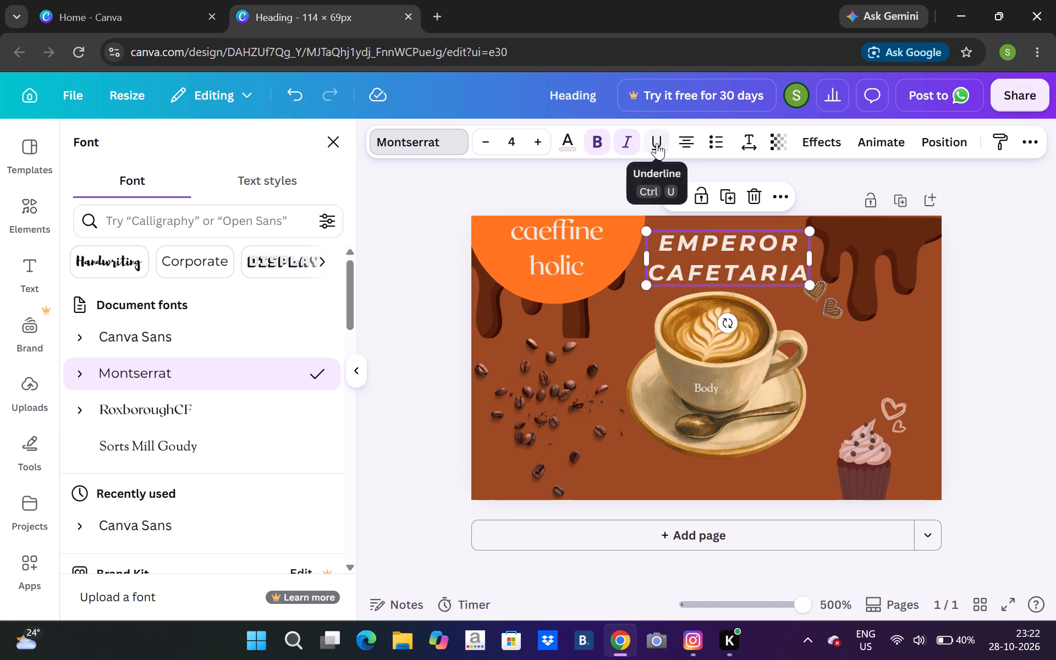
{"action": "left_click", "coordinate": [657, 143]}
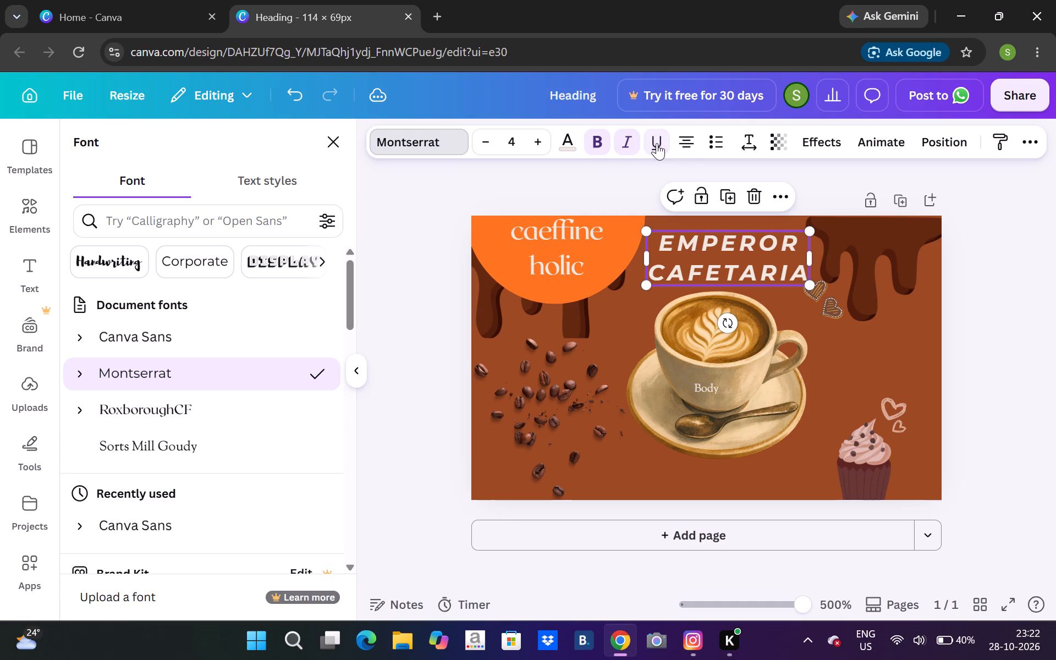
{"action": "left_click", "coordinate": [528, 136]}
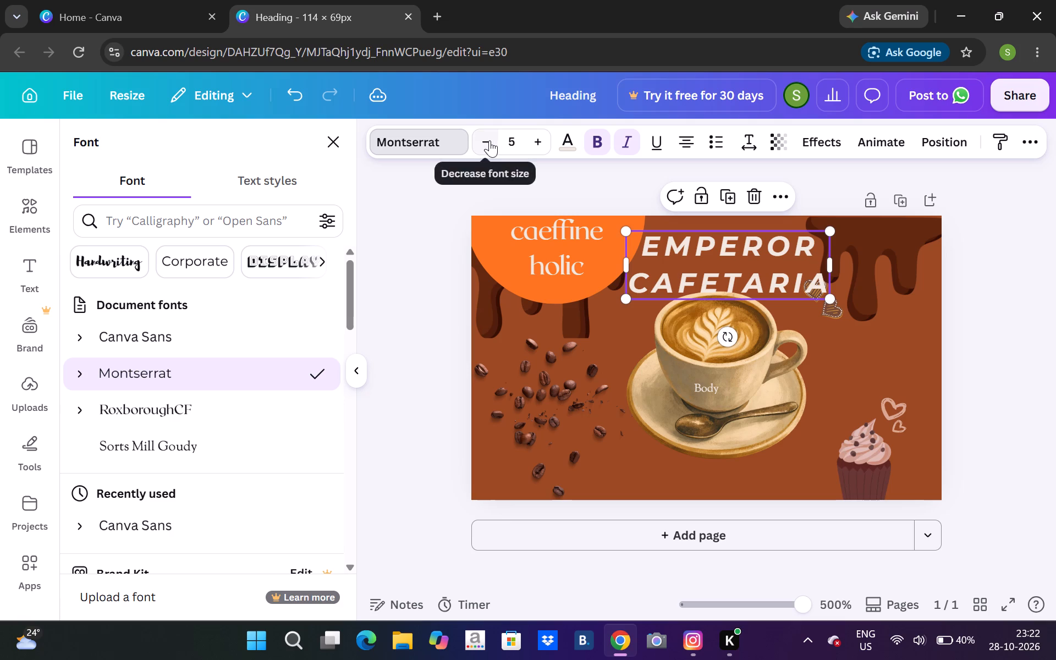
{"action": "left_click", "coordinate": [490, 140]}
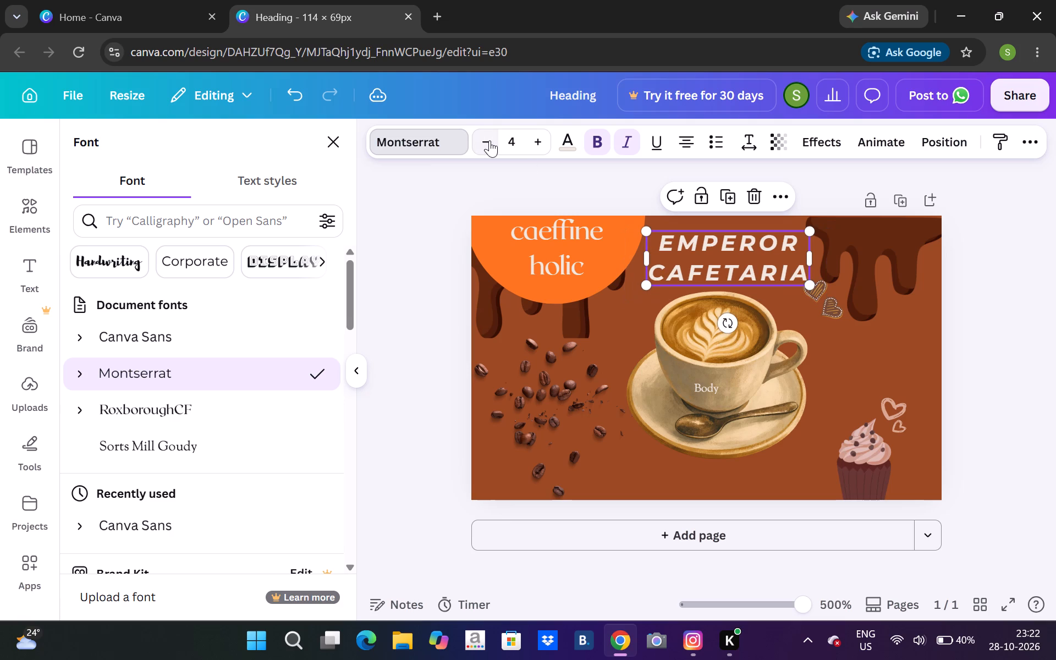
Lower the transparency value of the "EMPEROR CAFETARIA" text slightly below 100.
{"action": "left_click", "coordinate": [782, 141]}
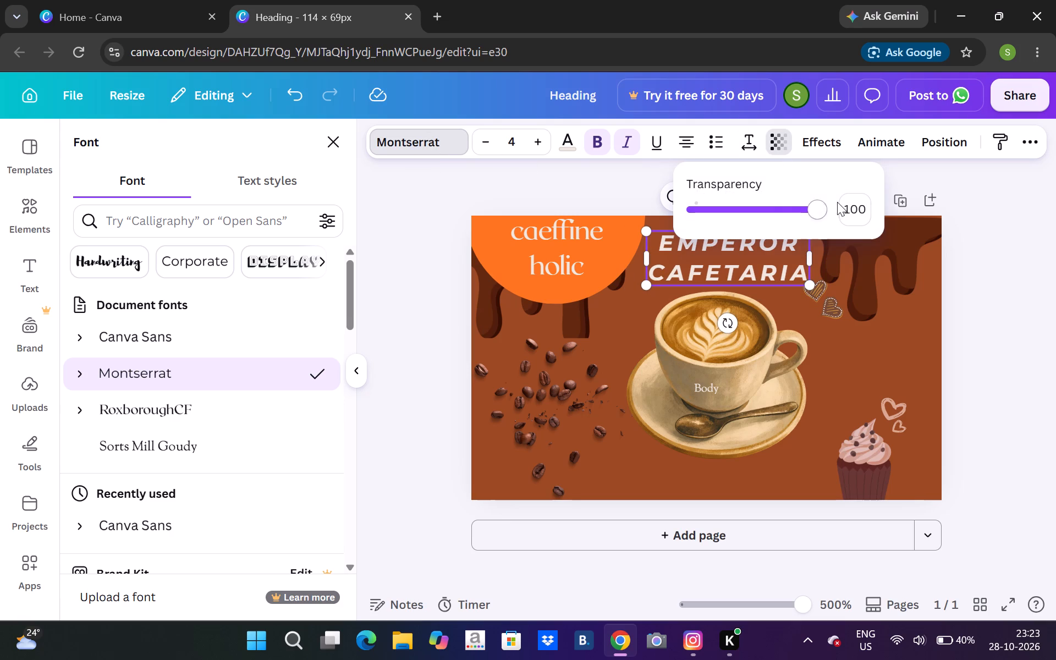
{"action": "left_click_drag", "start_coordinate": [818, 210], "coordinate": [808, 211]}
{"action": "left_click_drag", "start_coordinate": [808, 211], "coordinate": [816, 221]}
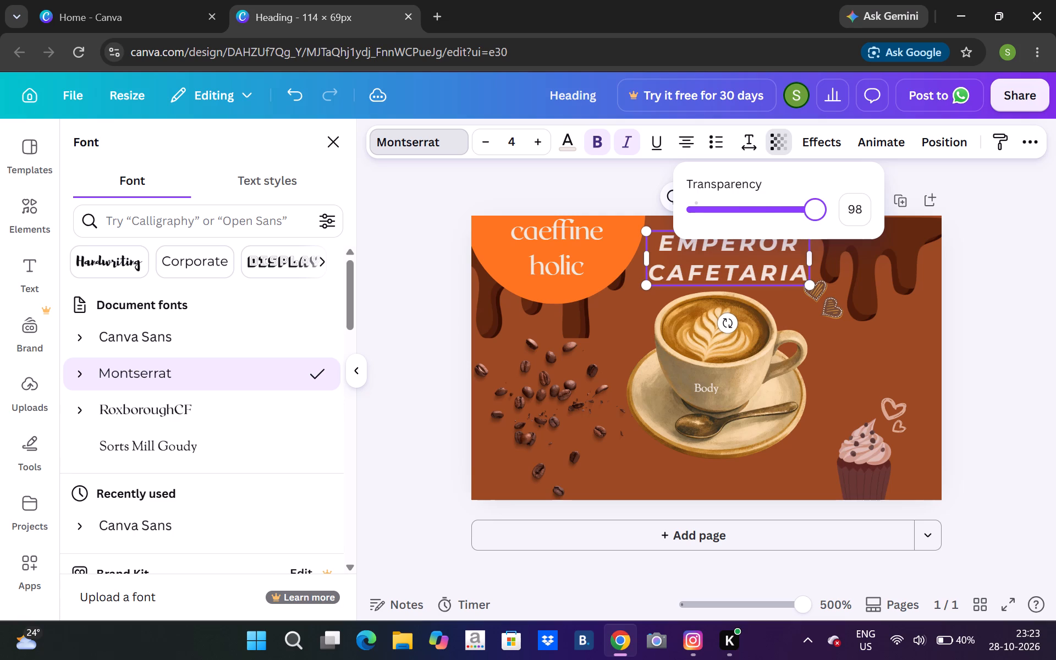
{"action": "left_click_drag", "start_coordinate": [816, 221], "coordinate": [811, 216]}
{"action": "left_click", "coordinate": [618, 186]}
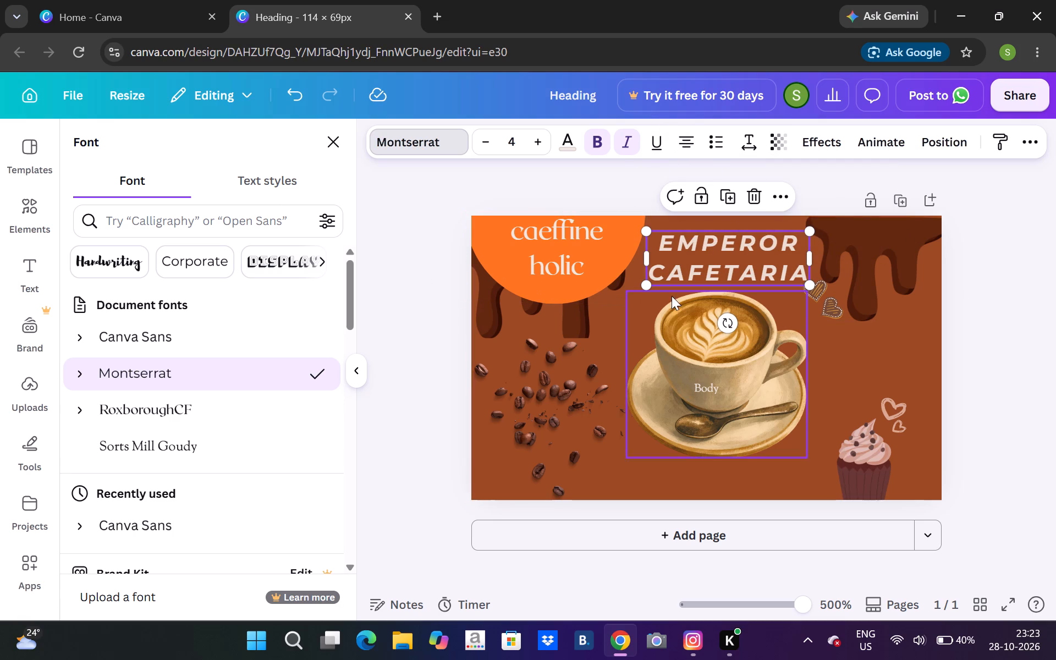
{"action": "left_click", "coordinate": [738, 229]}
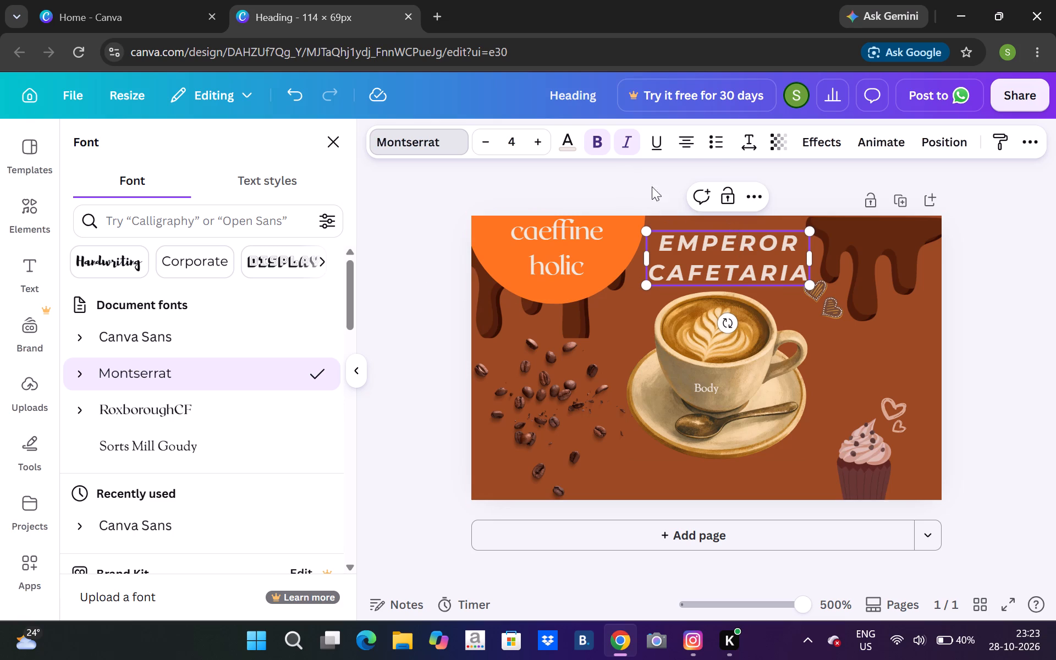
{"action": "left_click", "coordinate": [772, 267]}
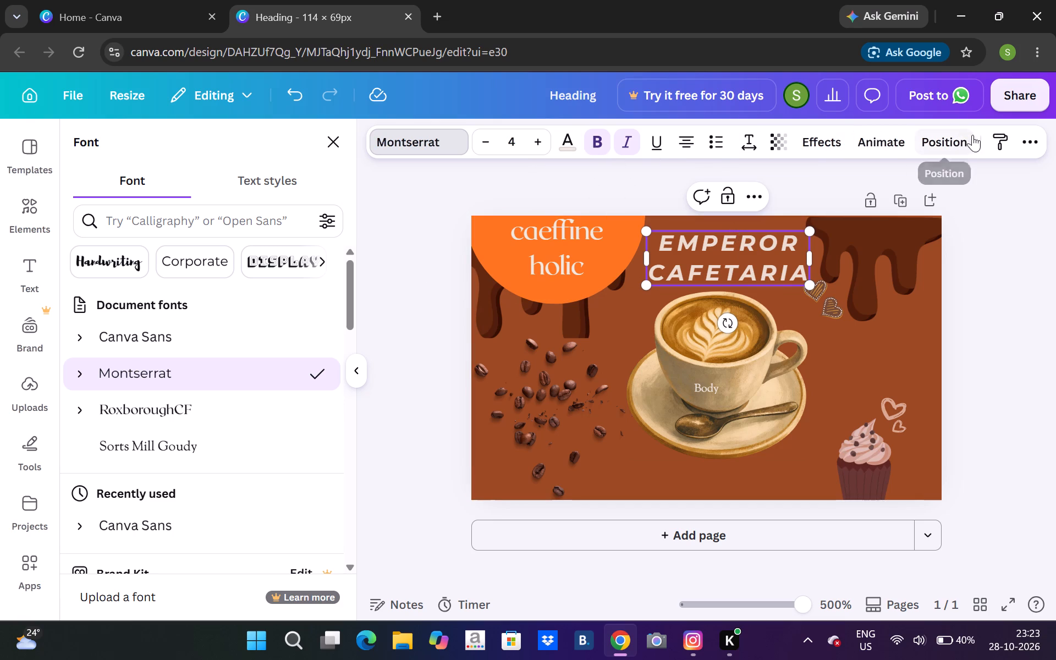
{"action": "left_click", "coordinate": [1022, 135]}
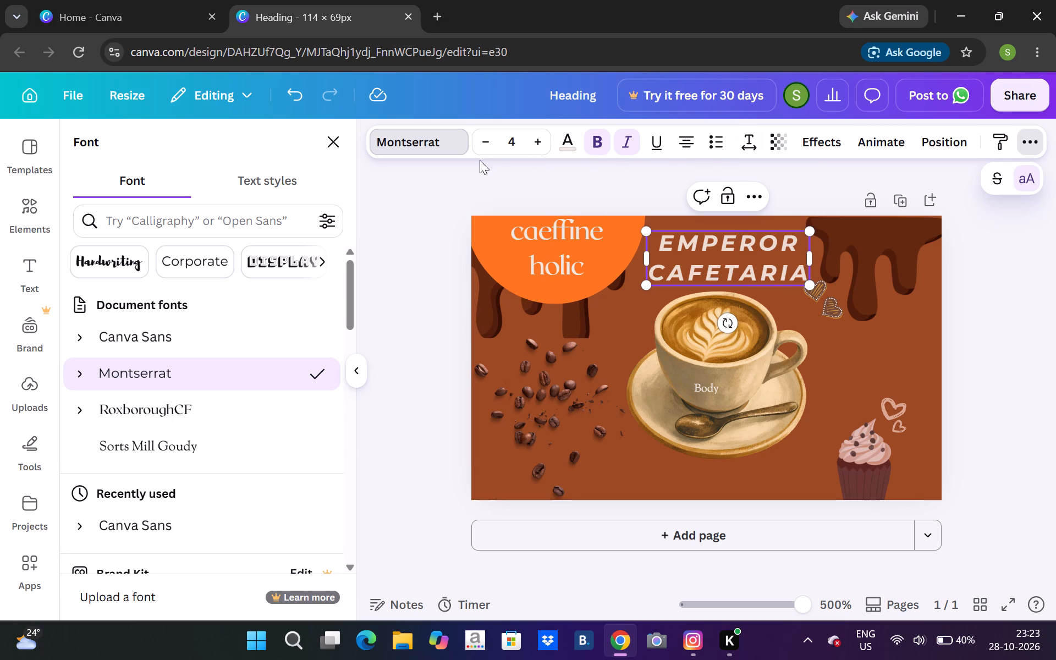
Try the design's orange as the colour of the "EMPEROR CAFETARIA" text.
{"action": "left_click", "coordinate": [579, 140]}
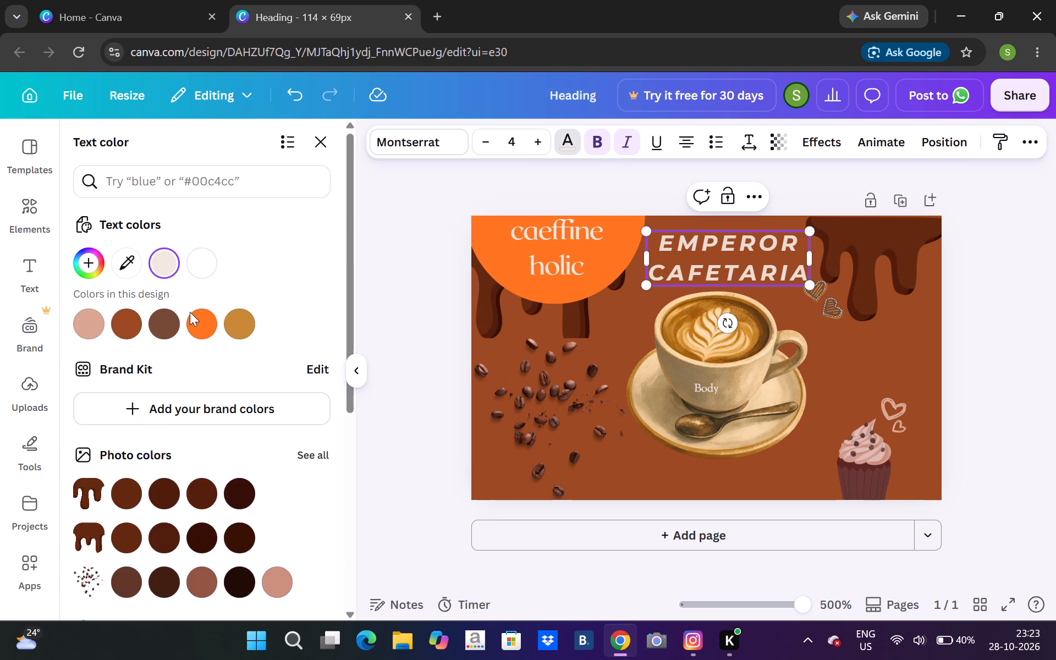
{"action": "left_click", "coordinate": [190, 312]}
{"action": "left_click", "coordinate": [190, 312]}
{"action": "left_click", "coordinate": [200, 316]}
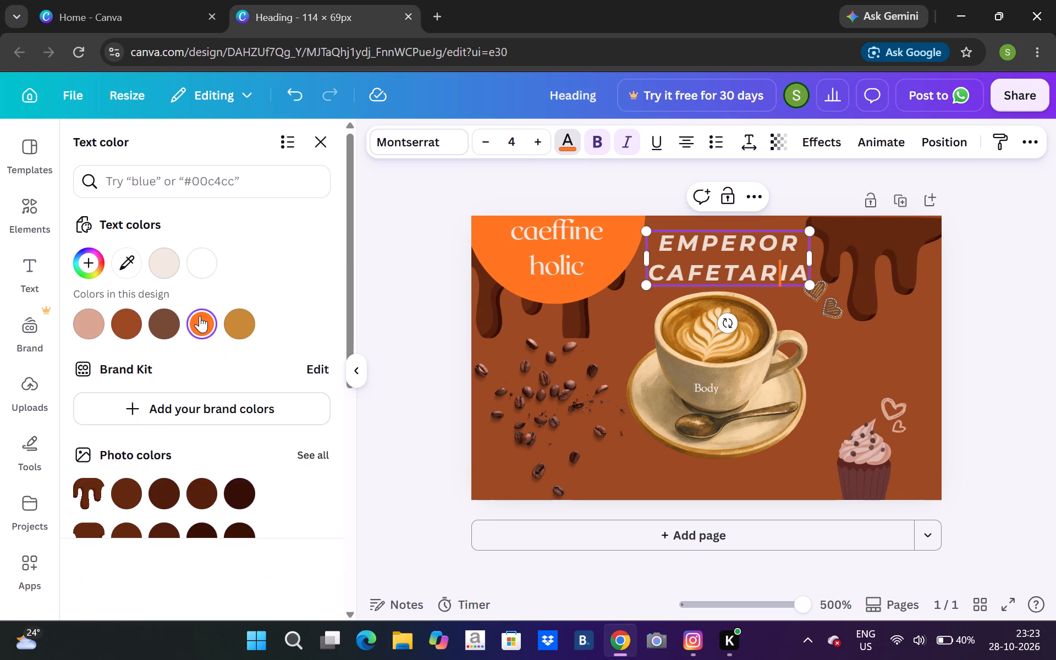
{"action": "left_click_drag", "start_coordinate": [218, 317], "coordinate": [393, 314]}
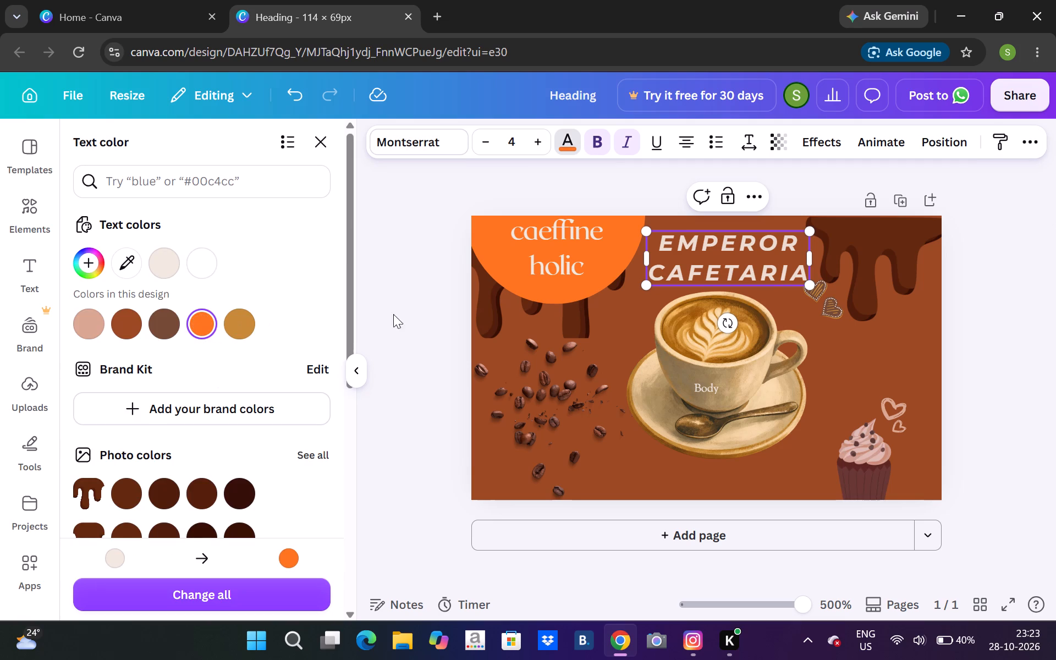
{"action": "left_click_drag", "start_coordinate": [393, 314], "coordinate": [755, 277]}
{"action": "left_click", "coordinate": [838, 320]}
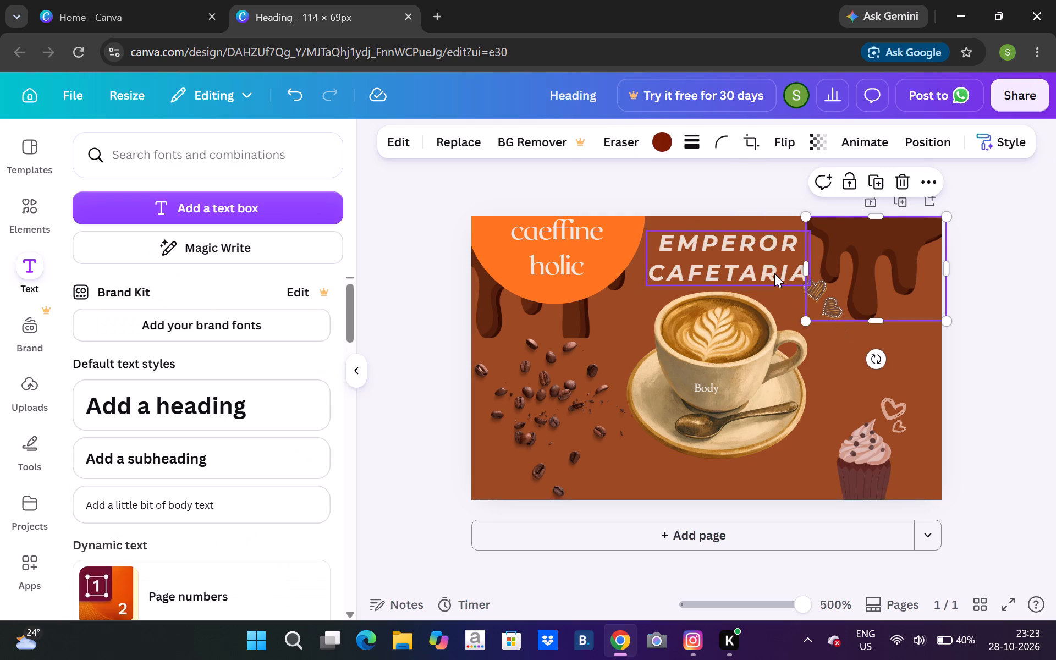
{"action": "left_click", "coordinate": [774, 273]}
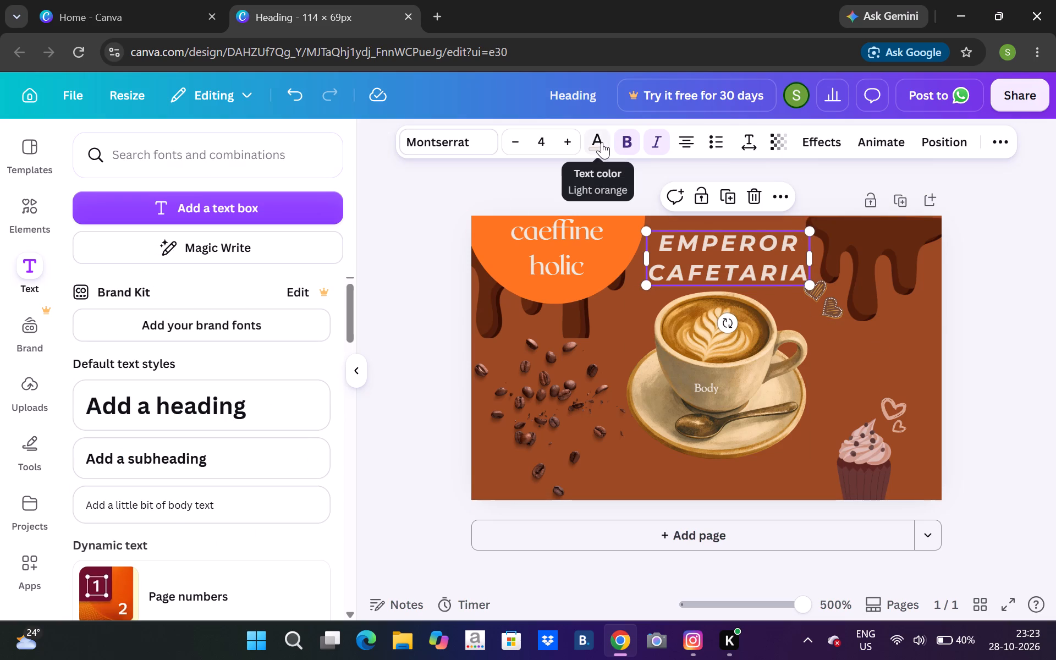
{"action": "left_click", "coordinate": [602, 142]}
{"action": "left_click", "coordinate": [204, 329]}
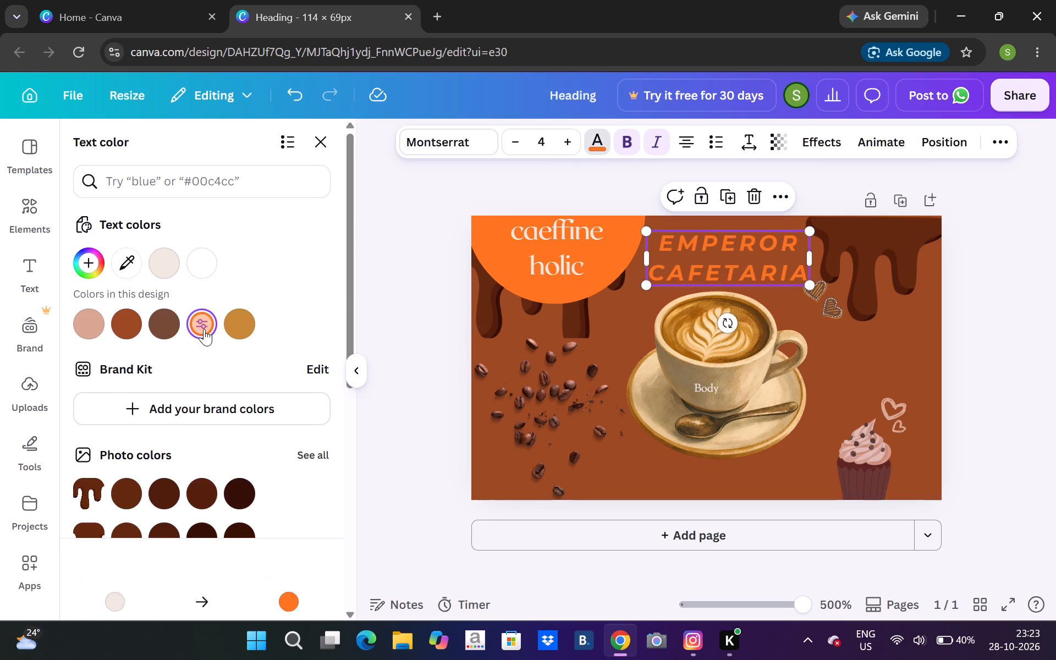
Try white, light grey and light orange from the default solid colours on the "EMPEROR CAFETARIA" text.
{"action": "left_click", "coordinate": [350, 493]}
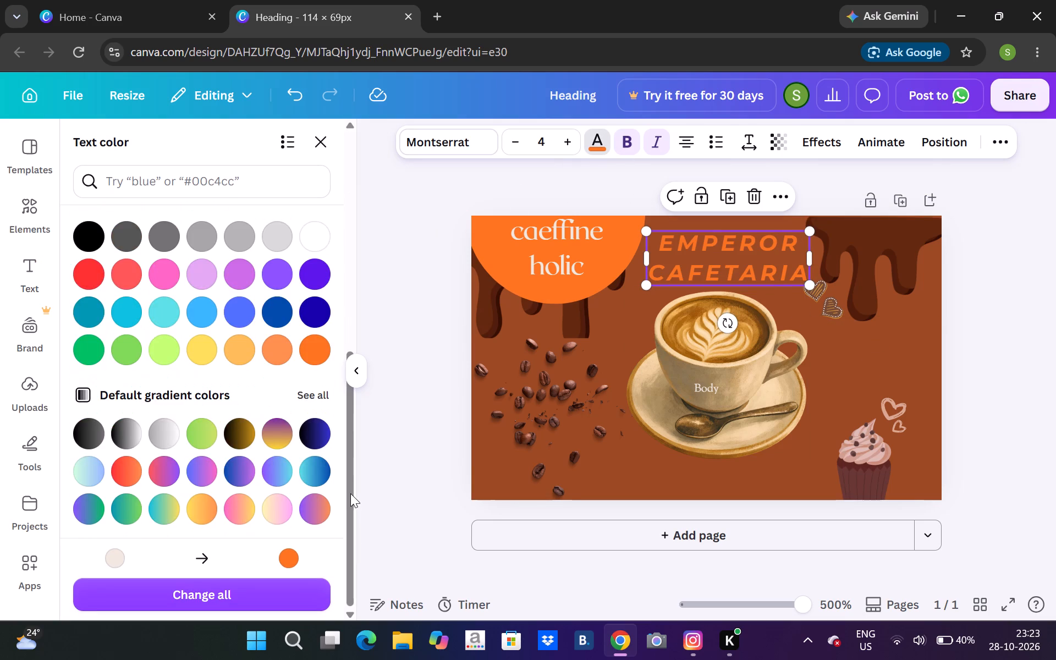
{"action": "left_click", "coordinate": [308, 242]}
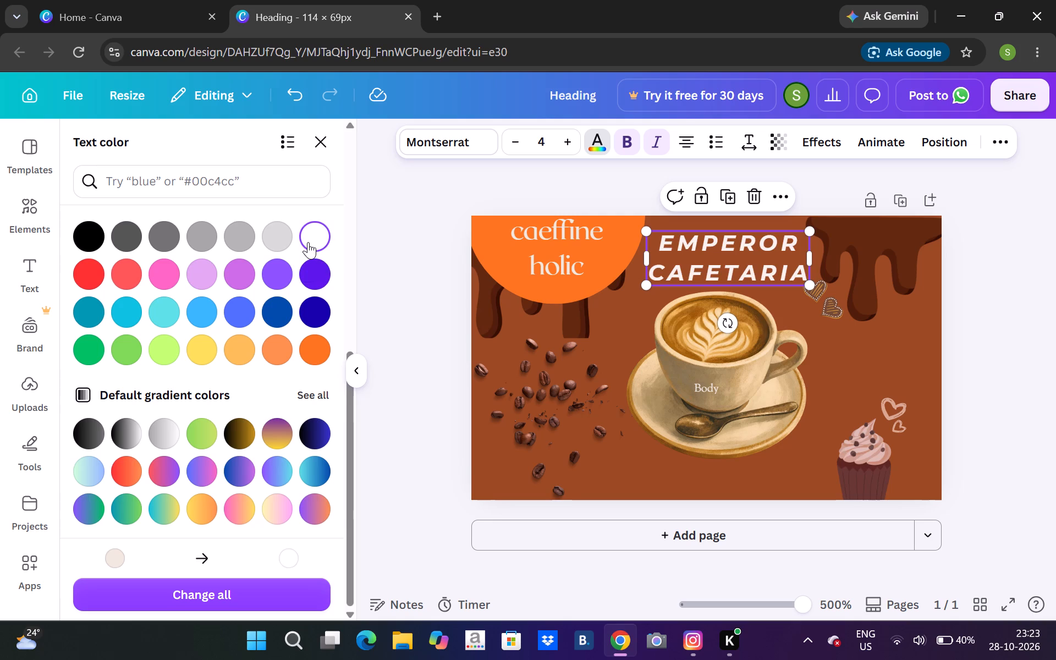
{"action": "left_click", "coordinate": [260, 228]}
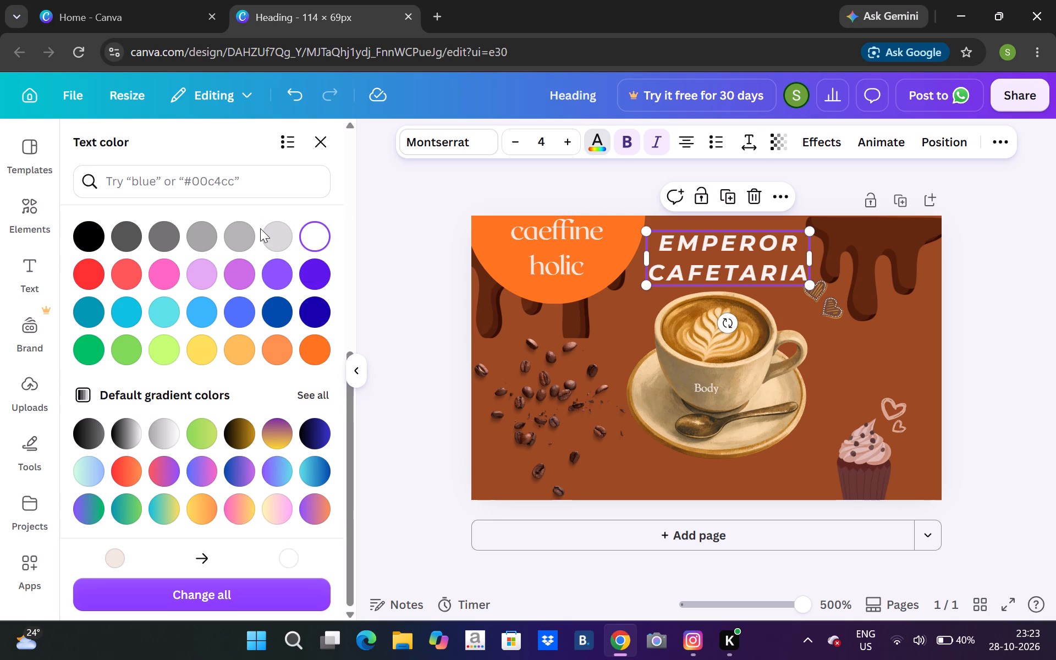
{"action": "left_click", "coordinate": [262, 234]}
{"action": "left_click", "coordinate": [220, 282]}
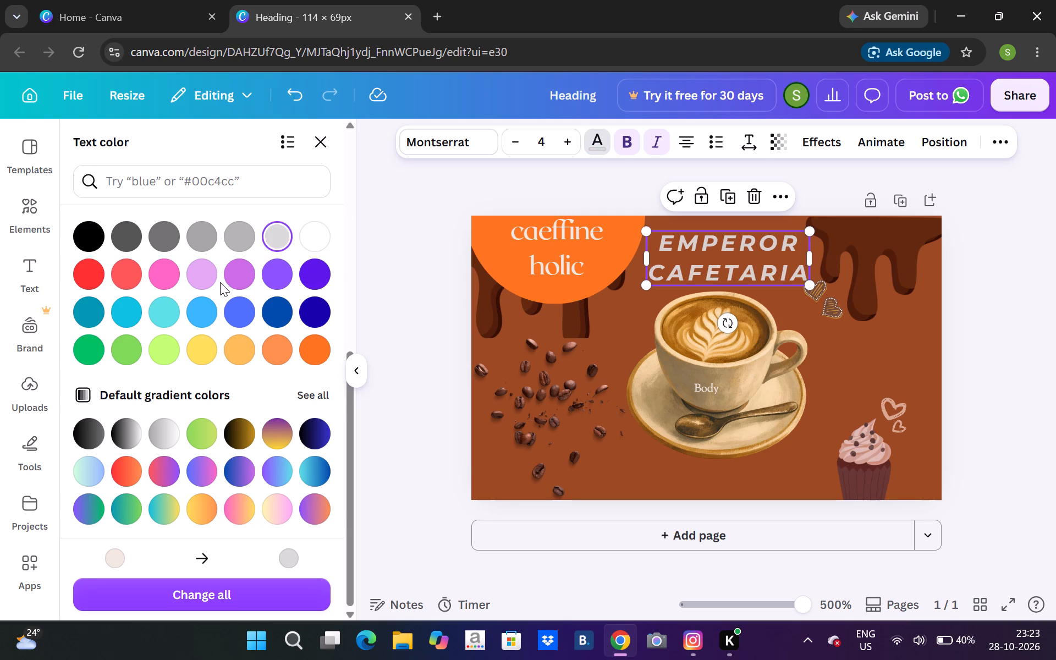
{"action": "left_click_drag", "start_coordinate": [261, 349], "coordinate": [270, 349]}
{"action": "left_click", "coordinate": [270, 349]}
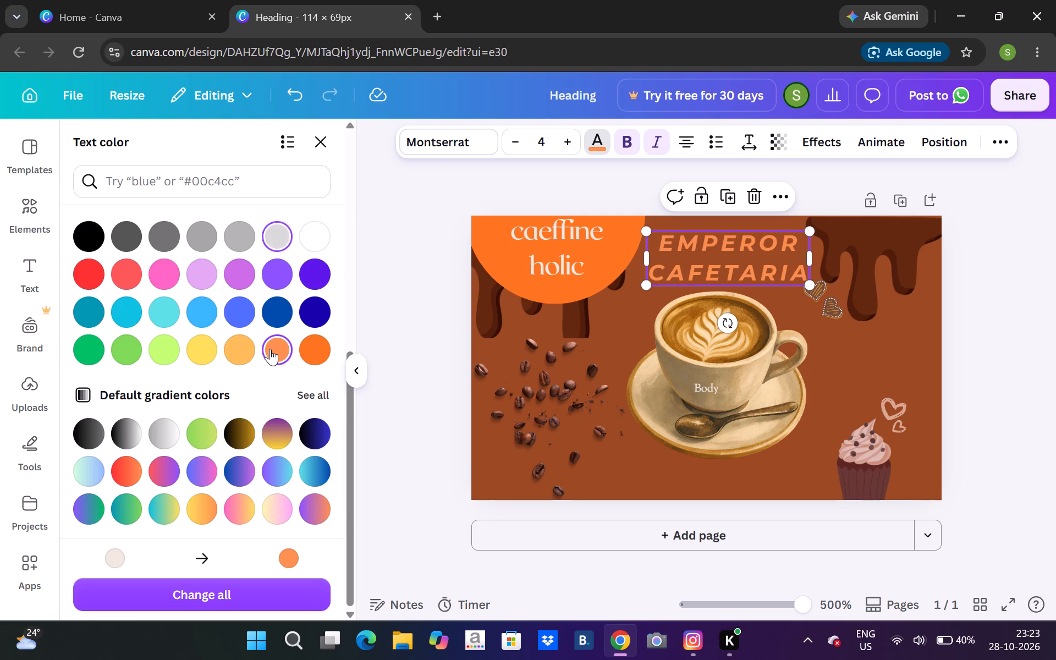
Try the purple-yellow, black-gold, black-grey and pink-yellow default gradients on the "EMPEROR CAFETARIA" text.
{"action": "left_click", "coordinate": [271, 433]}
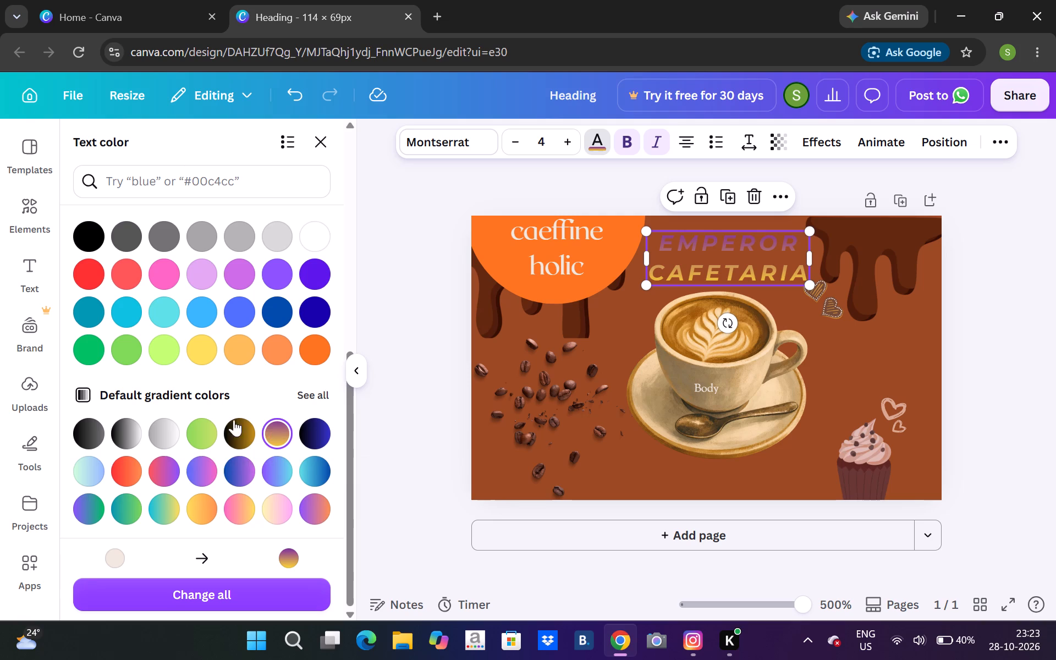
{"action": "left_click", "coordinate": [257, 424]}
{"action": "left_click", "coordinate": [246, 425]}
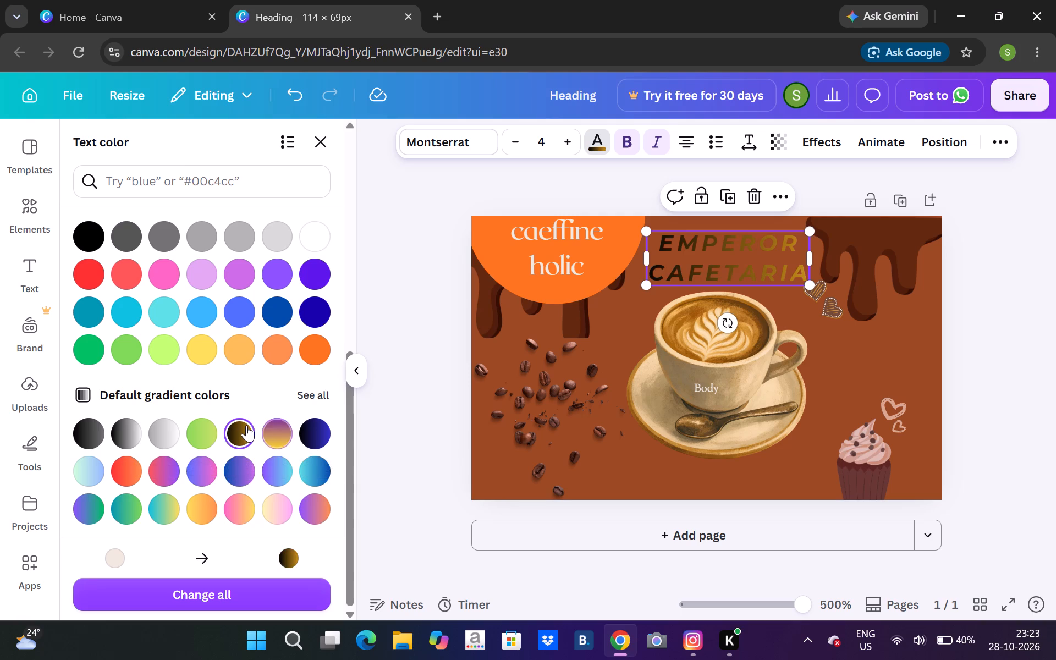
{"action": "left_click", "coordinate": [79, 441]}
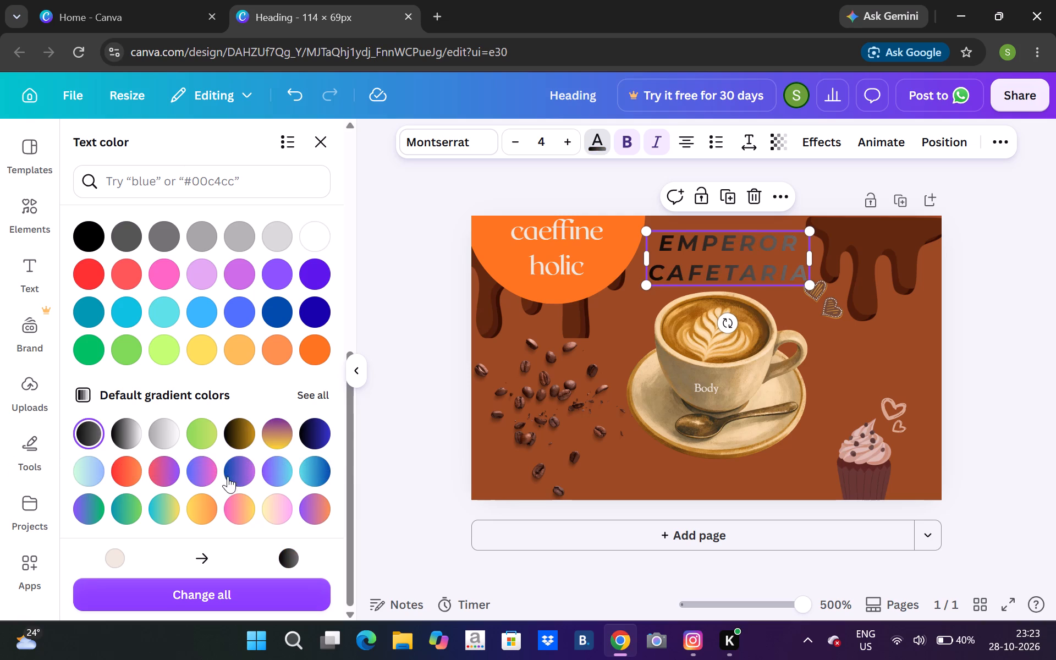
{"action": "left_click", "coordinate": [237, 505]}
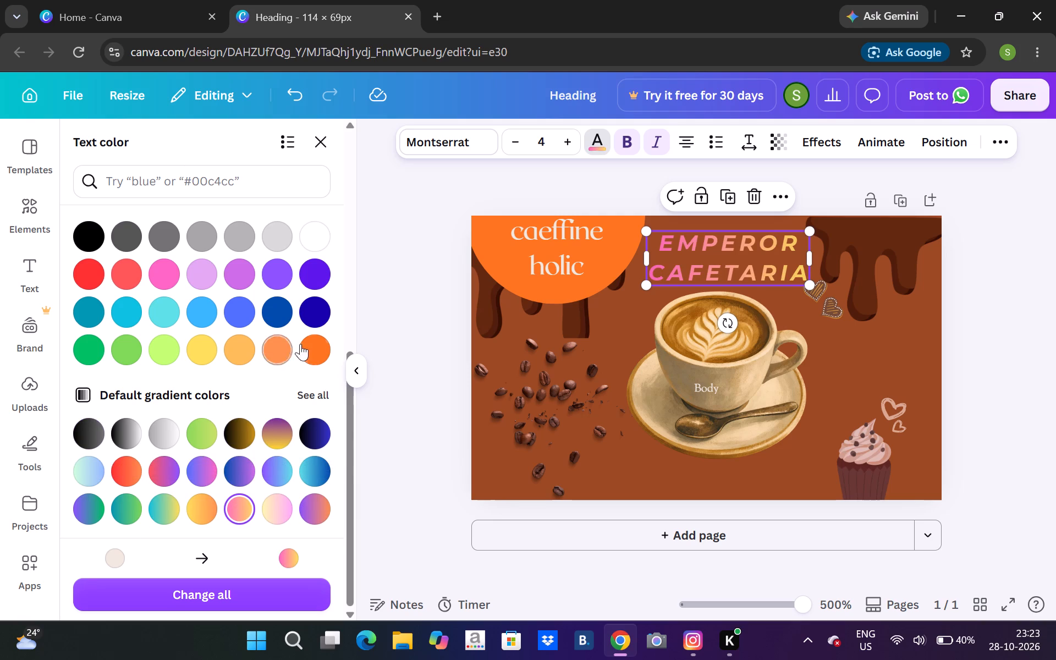
Colour the "EMPEROR CAFETARIA" text solid yellow from the default colours, after trying orange and #ffbd59.
{"action": "left_click", "coordinate": [311, 349]}
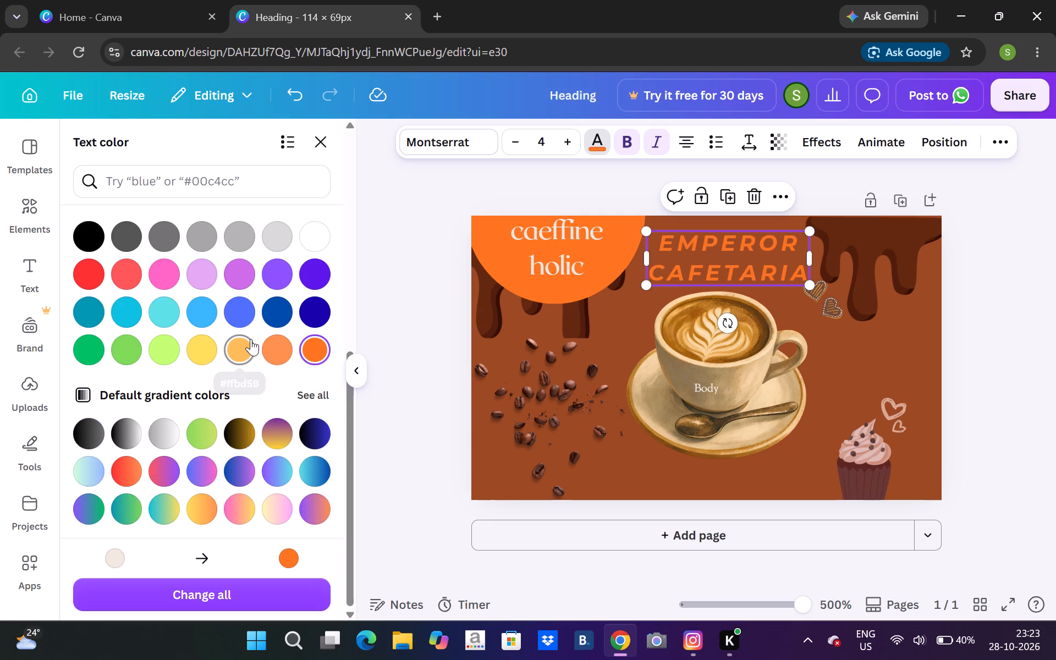
{"action": "left_click", "coordinate": [251, 339]}
{"action": "left_click", "coordinate": [200, 339]}
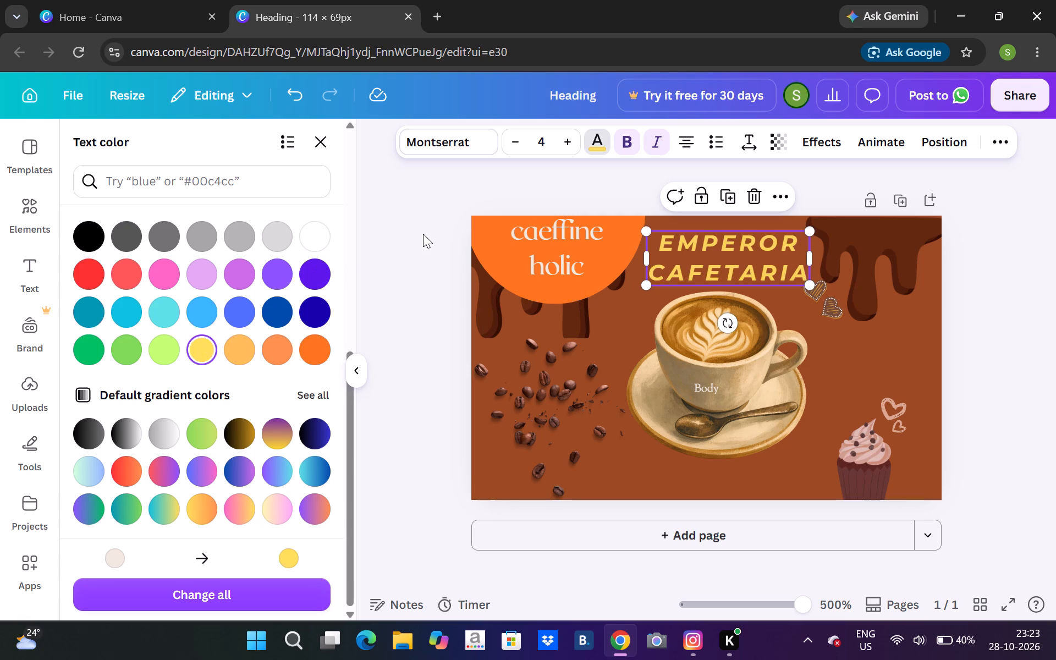
{"action": "left_click", "coordinate": [447, 229]}
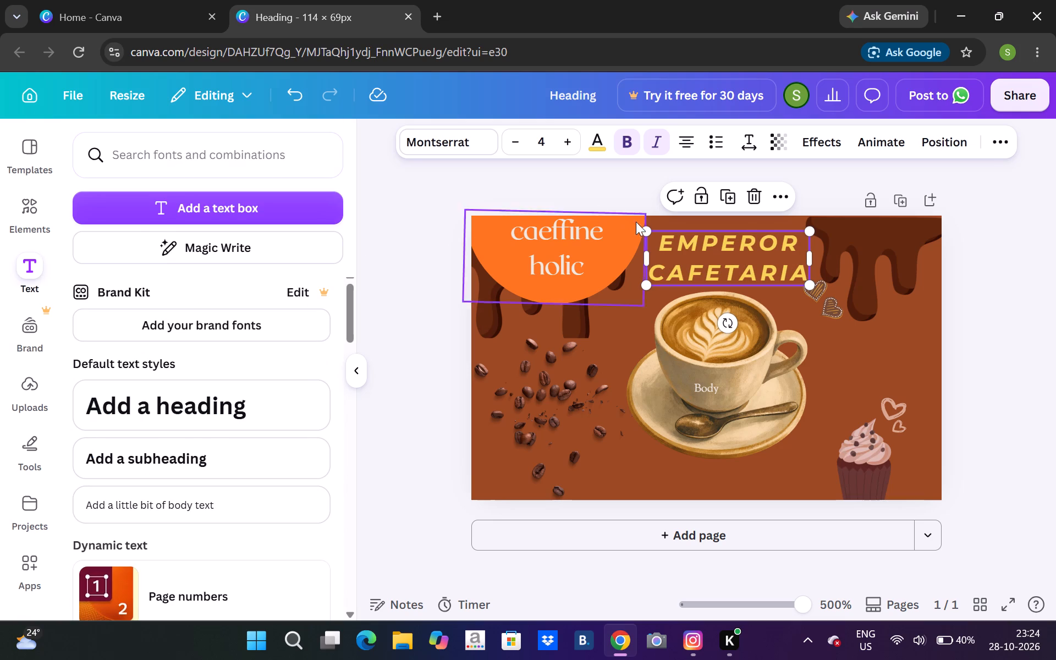
Shrink the chocolate drip graphic in the card's upper-right corner to clear the end of the title and the small hearts.
{"action": "left_click", "coordinate": [843, 313]}
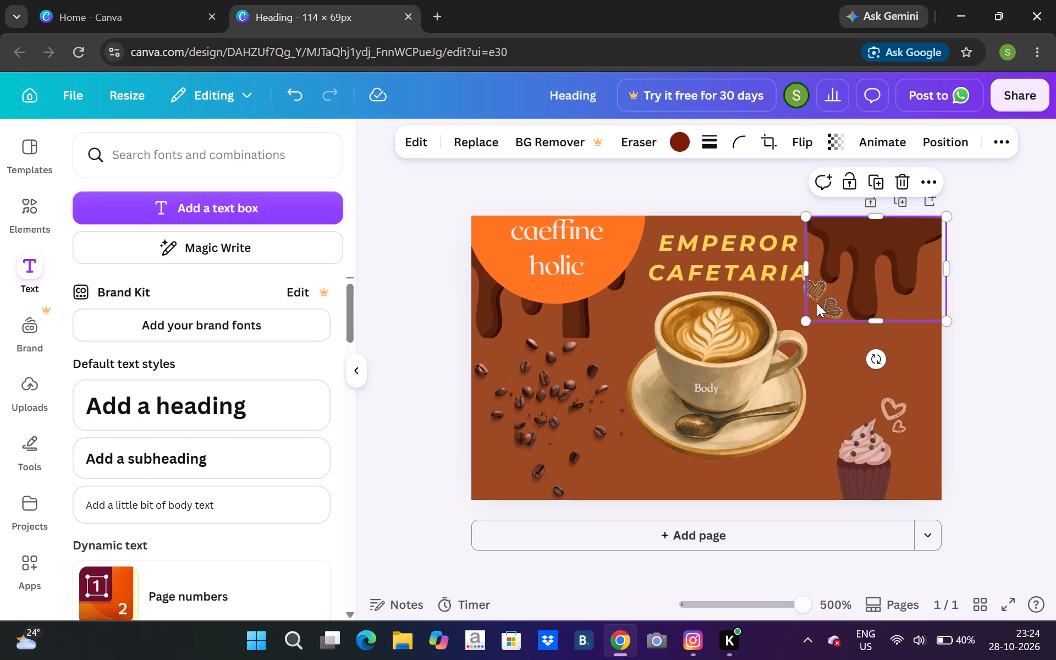
{"action": "left_click", "coordinate": [818, 302]}
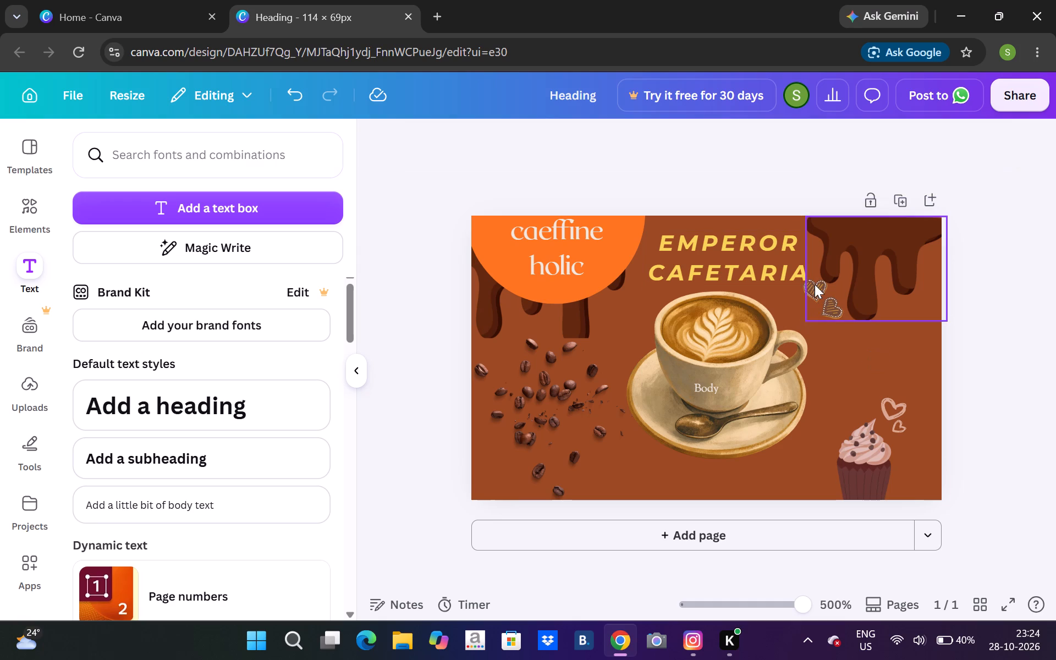
{"action": "left_click", "coordinate": [817, 289]}
{"action": "left_click", "coordinate": [818, 328]}
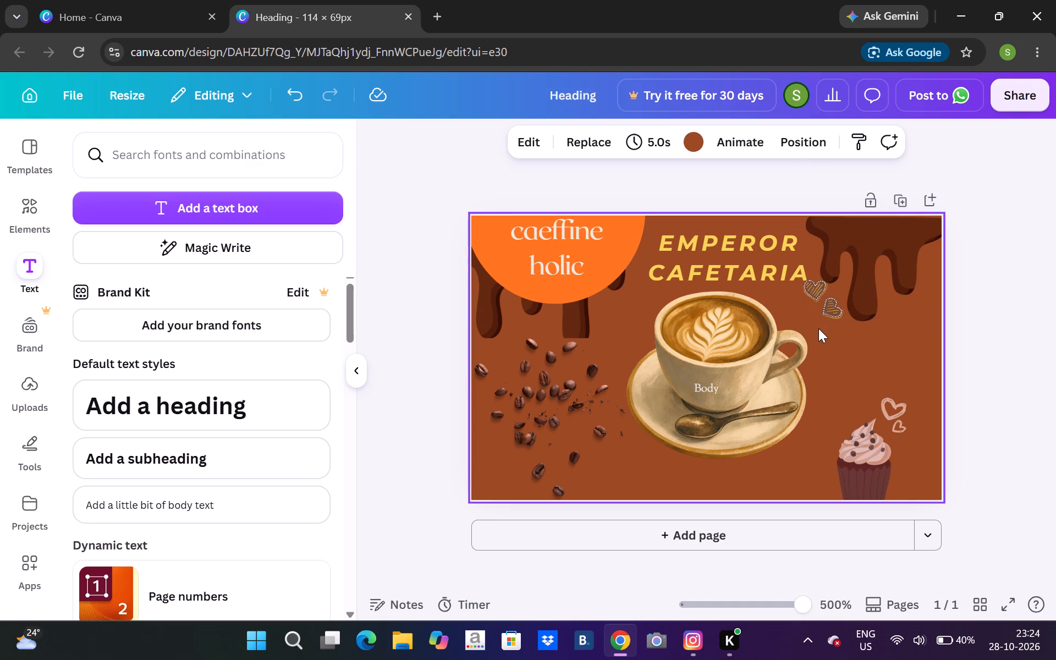
{"action": "left_click", "coordinate": [831, 316]}
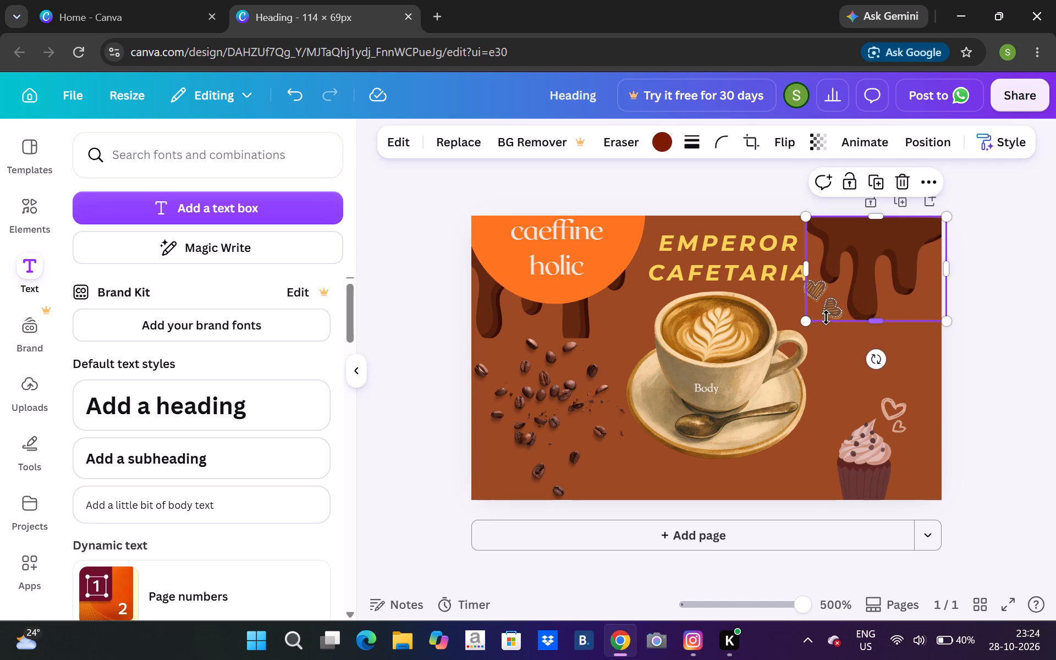
{"action": "left_click_drag", "start_coordinate": [810, 318], "coordinate": [813, 315]}
{"action": "left_click_drag", "start_coordinate": [813, 315], "coordinate": [822, 296]}
{"action": "left_click", "coordinate": [835, 326]}
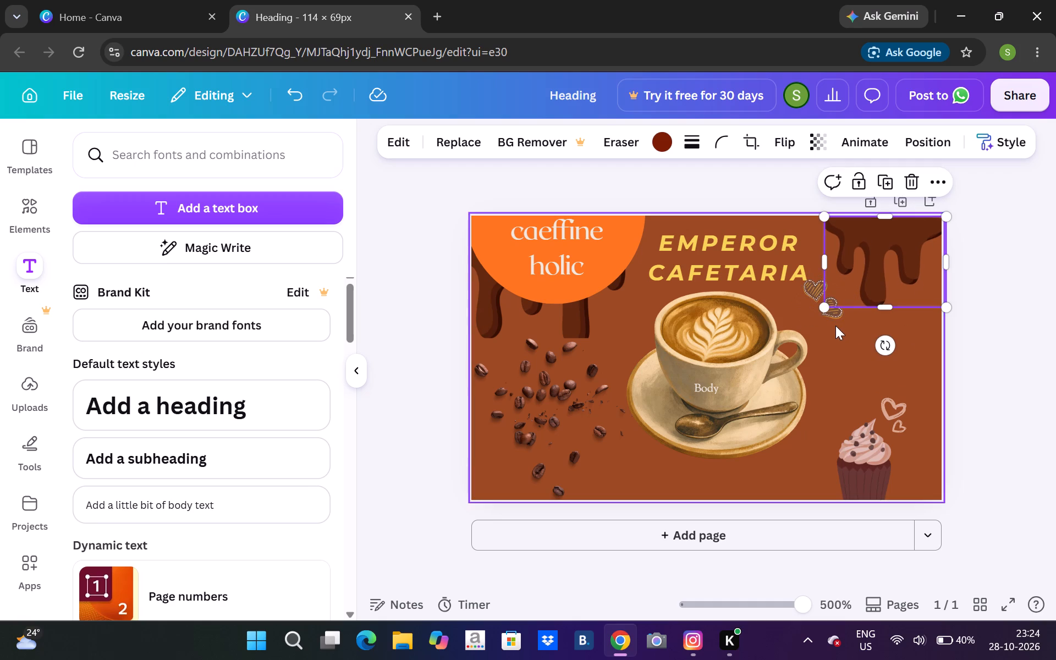
Move the small brown hearts up to the card's top edge, above the end of "EMPEROR".
{"action": "left_click_drag", "start_coordinate": [832, 318], "coordinate": [820, 264]}
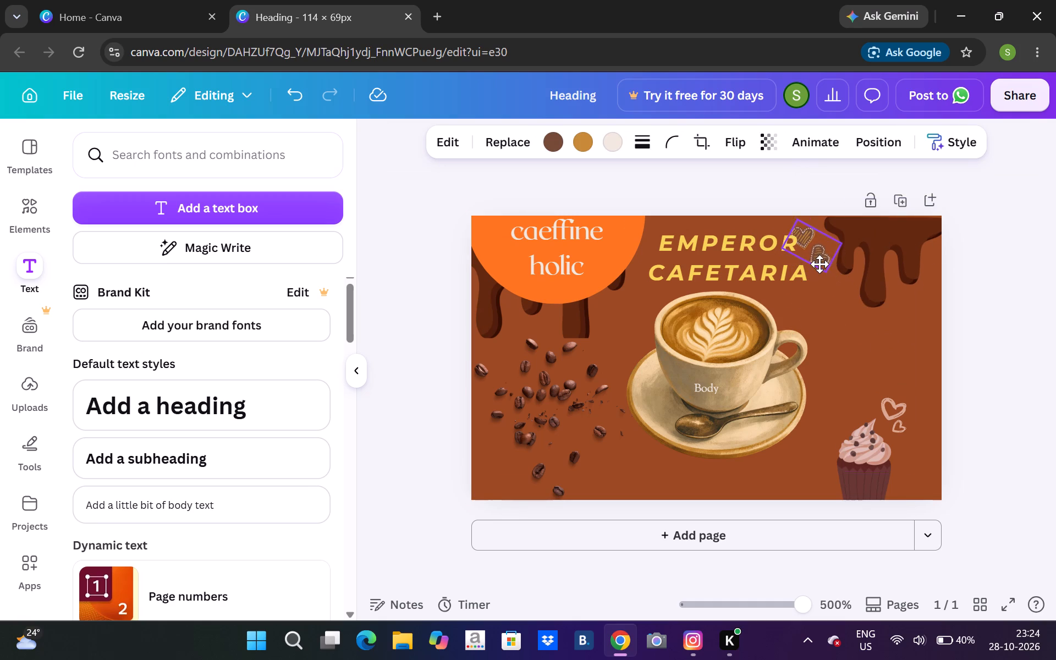
{"action": "left_click_drag", "start_coordinate": [820, 264], "coordinate": [810, 252]}
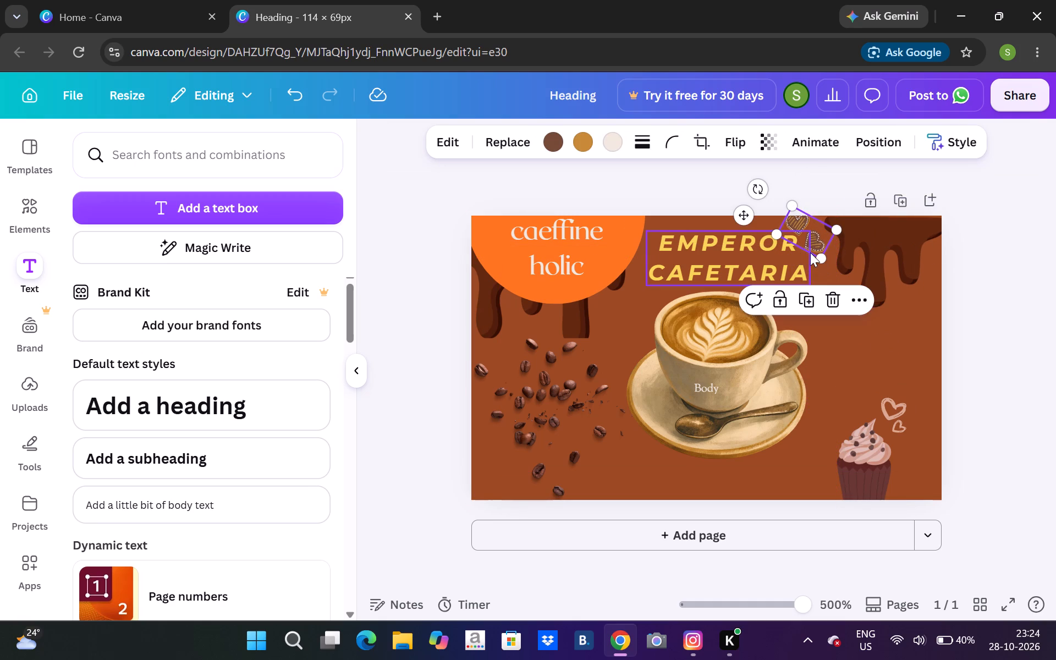
Move the coffee cup graphic down slightly to leave more space below the title.
{"action": "left_click_drag", "start_coordinate": [729, 389], "coordinate": [730, 399]}
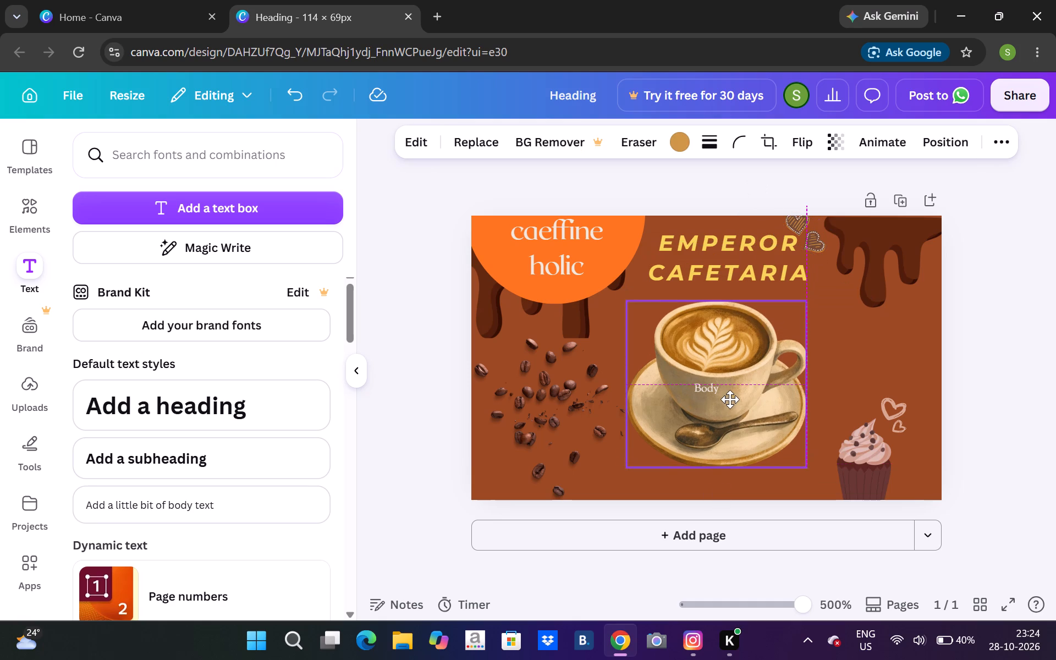
{"action": "left_click_drag", "start_coordinate": [730, 399], "coordinate": [729, 409]}
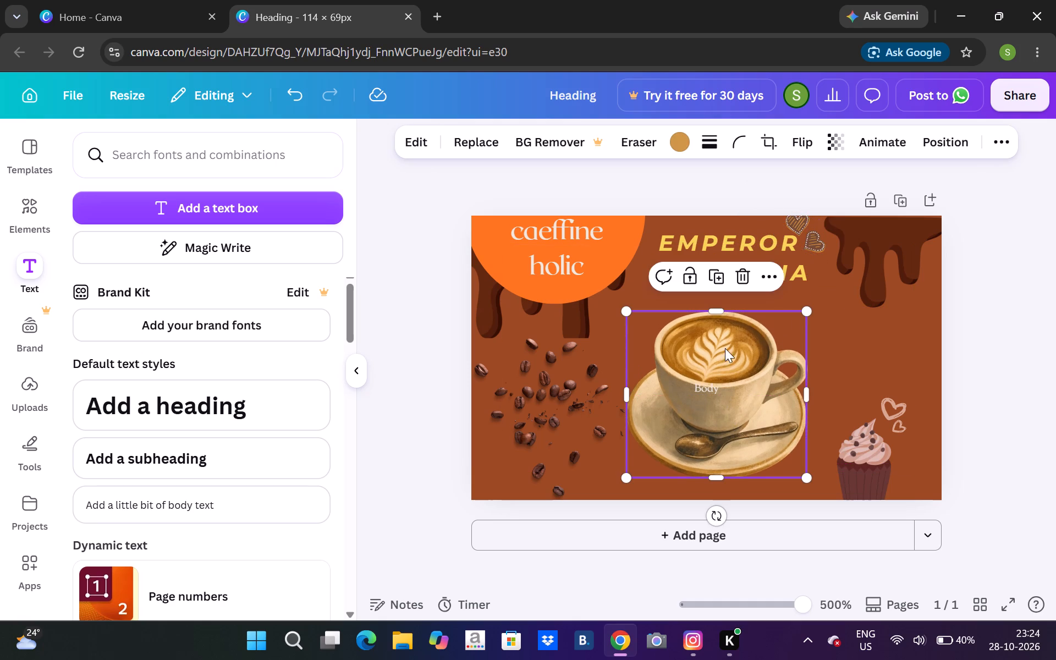
Reposition the upper-right chocolate drip so that it slightly overhangs the card's top and right edges.
{"action": "left_click_drag", "start_coordinate": [825, 293], "coordinate": [771, 268]}
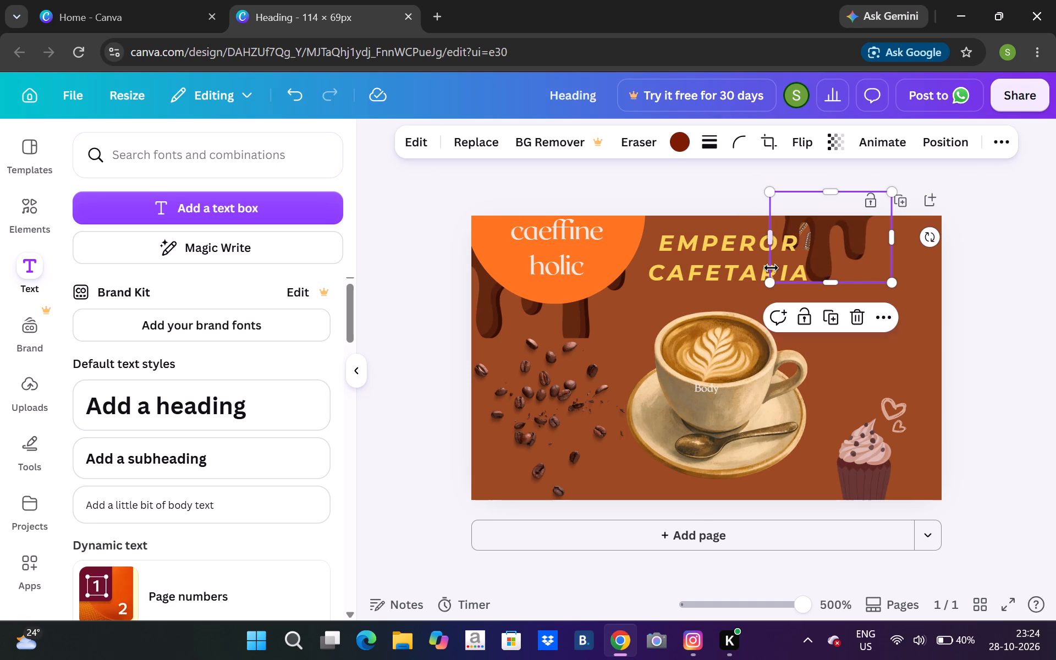
{"action": "left_click_drag", "start_coordinate": [830, 276], "coordinate": [886, 295]}
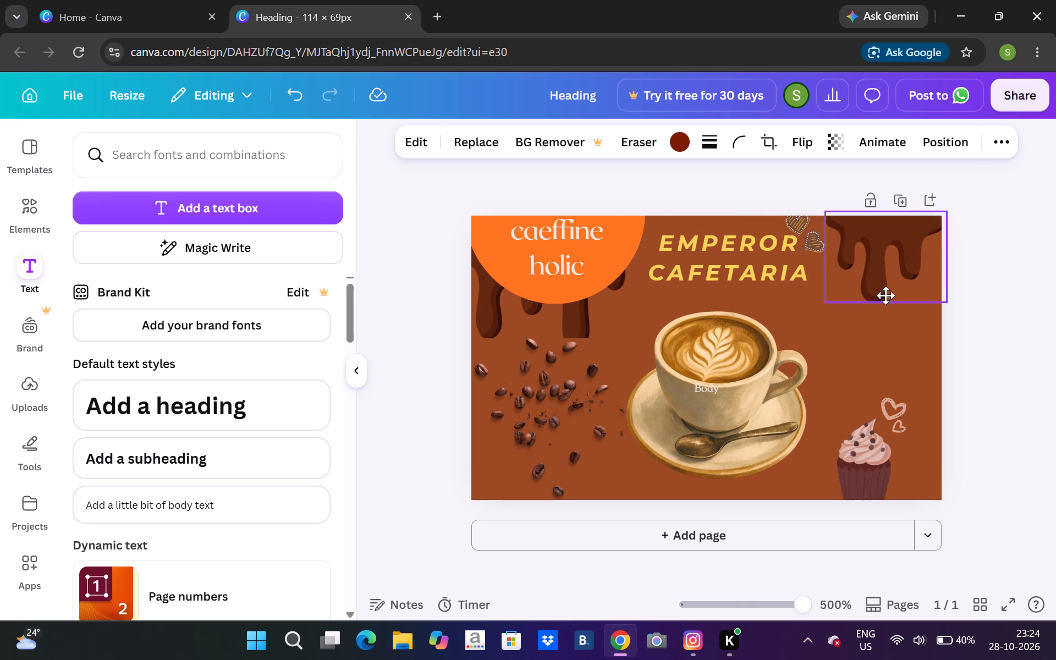
{"action": "left_click_drag", "start_coordinate": [886, 295], "coordinate": [886, 296]}
Move the "EMPEROR CAFETARIA" title down and slightly right, just above the coffee cup.
{"action": "left_click_drag", "start_coordinate": [759, 268], "coordinate": [759, 269]}
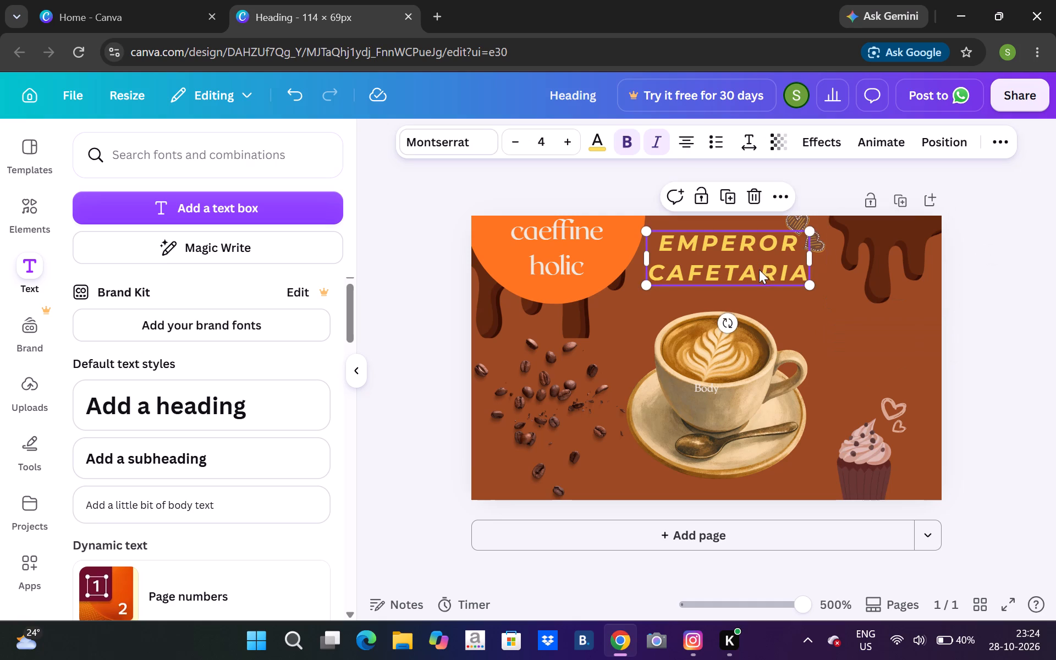
{"action": "left_click_drag", "start_coordinate": [759, 269], "coordinate": [767, 287]}
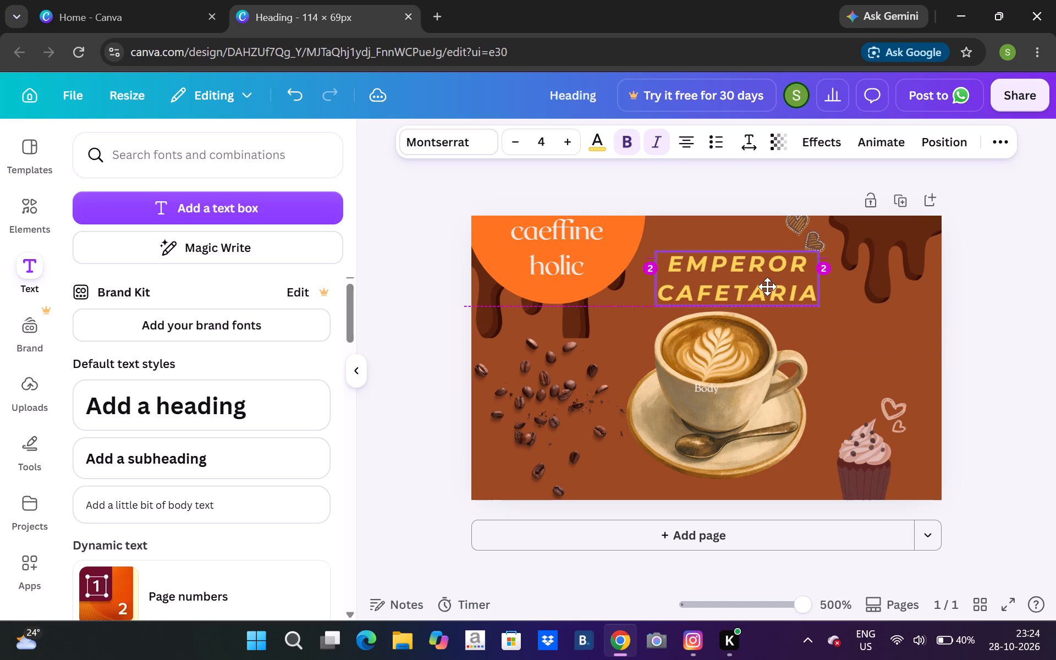
{"action": "left_click_drag", "start_coordinate": [767, 287], "coordinate": [766, 288]}
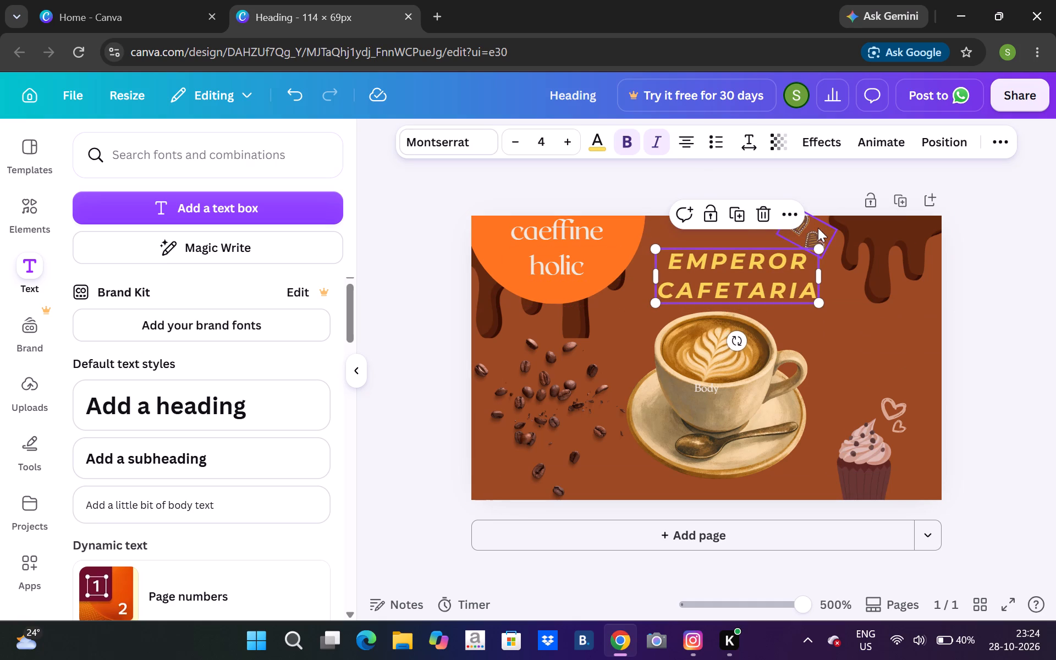
Move the small brown hearts slightly down and right, between the end of "EMPEROR" and the upper-right chocolate drip.
{"action": "left_click", "coordinate": [822, 224]}
{"action": "left_click", "coordinate": [830, 244]}
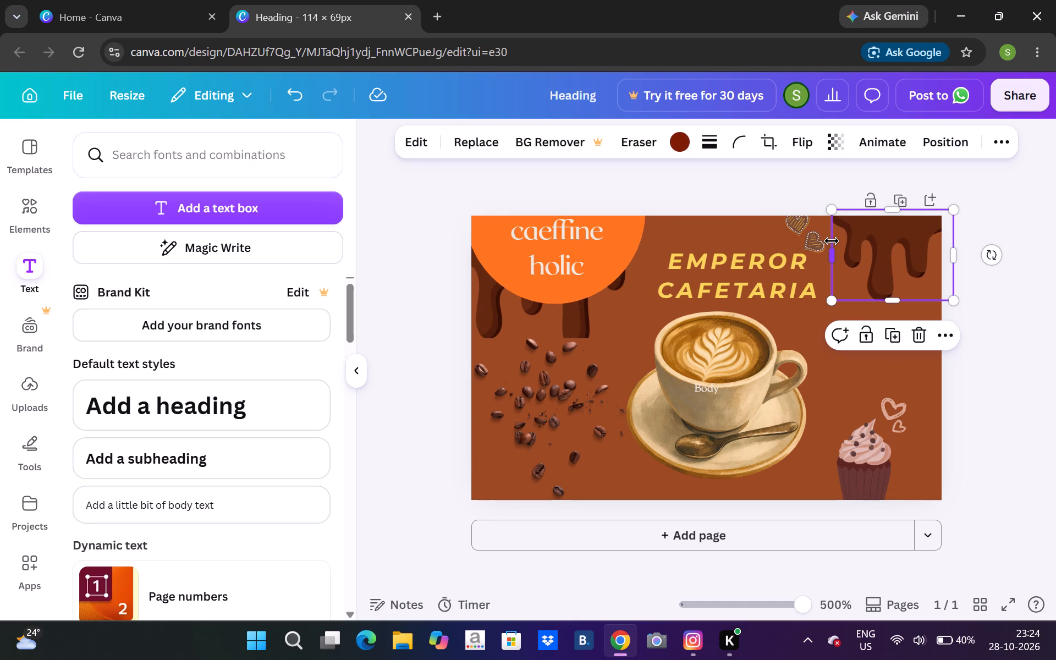
{"action": "left_click", "coordinate": [832, 241]}
{"action": "left_click", "coordinate": [815, 221]}
{"action": "left_click_drag", "start_coordinate": [815, 221], "coordinate": [821, 236]}
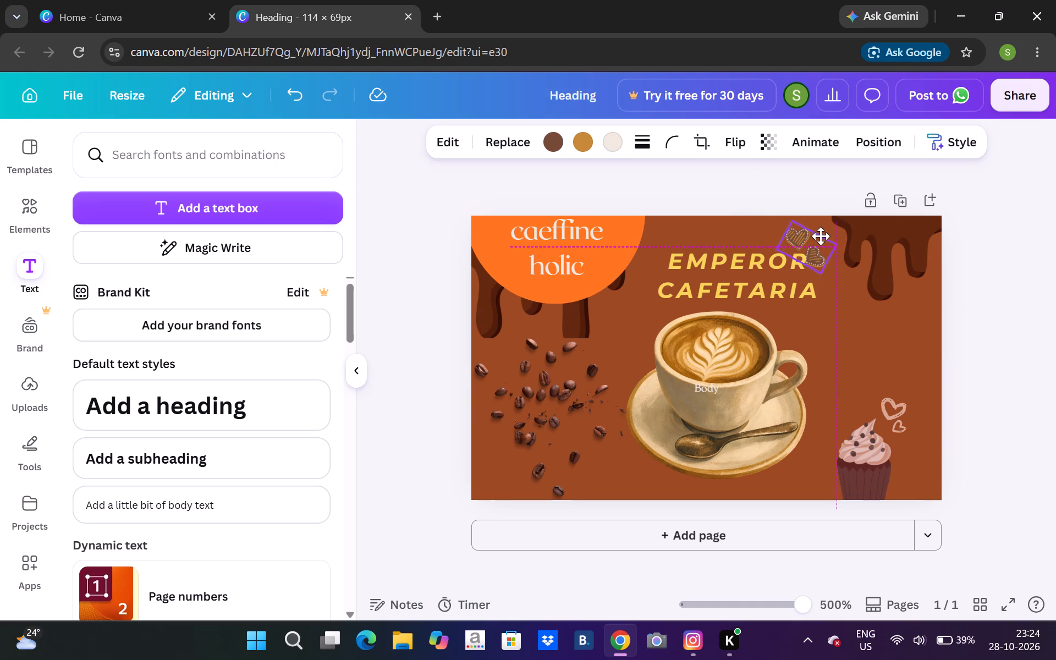
{"action": "left_click_drag", "start_coordinate": [821, 236], "coordinate": [823, 233]}
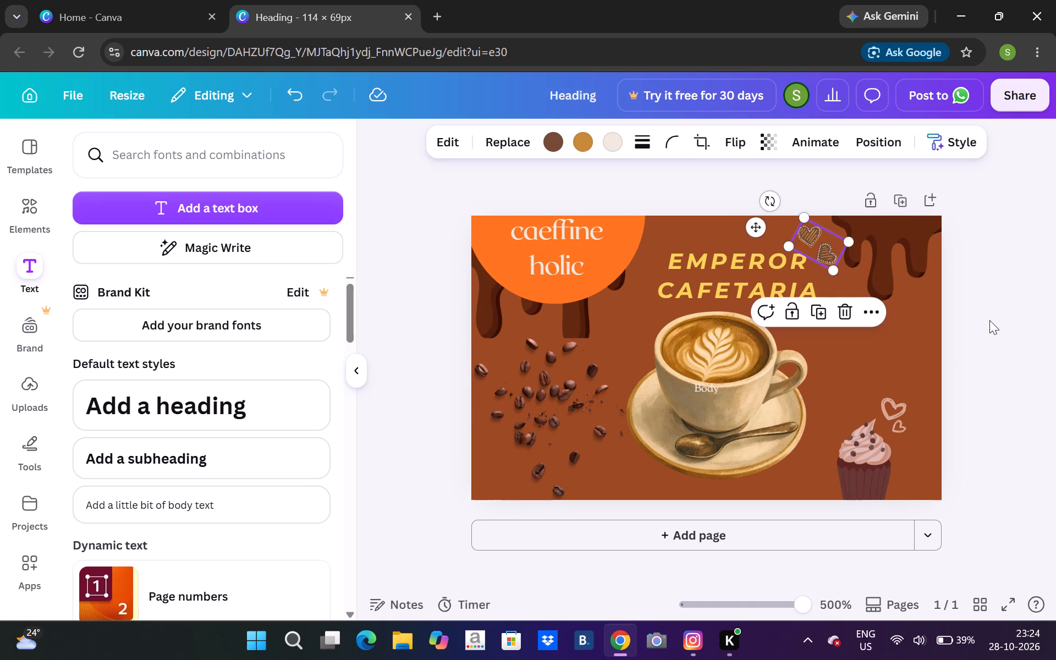
{"action": "left_click", "coordinate": [989, 320]}
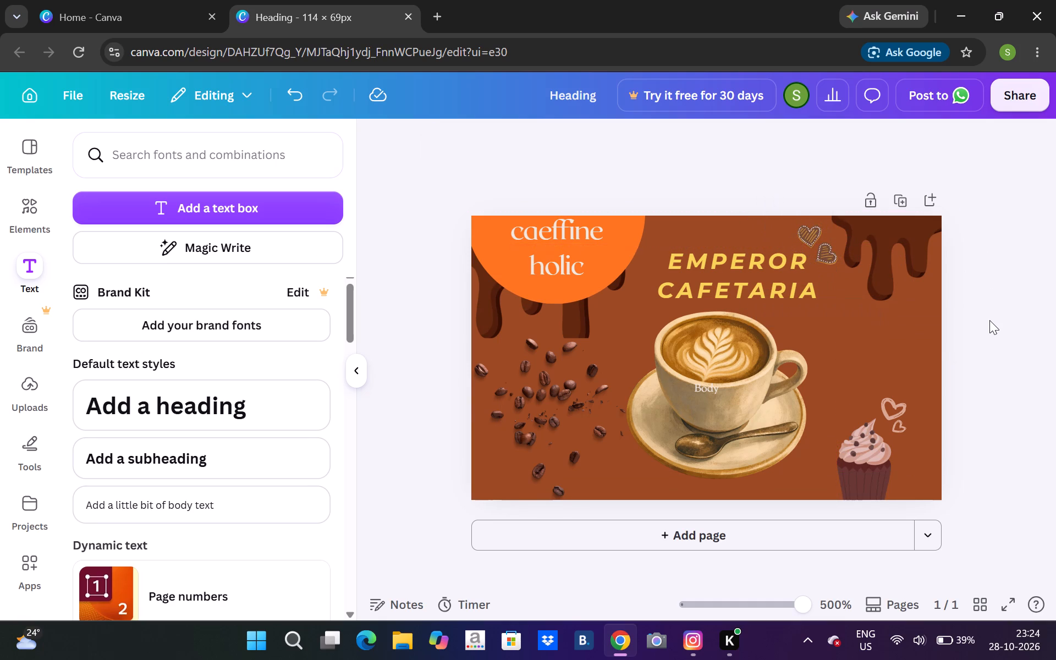
Replace the "Body" placeholder on the coffee cup with two lines reading ".new delhi" and ".banglore".
{"action": "left_click", "coordinate": [712, 387]}
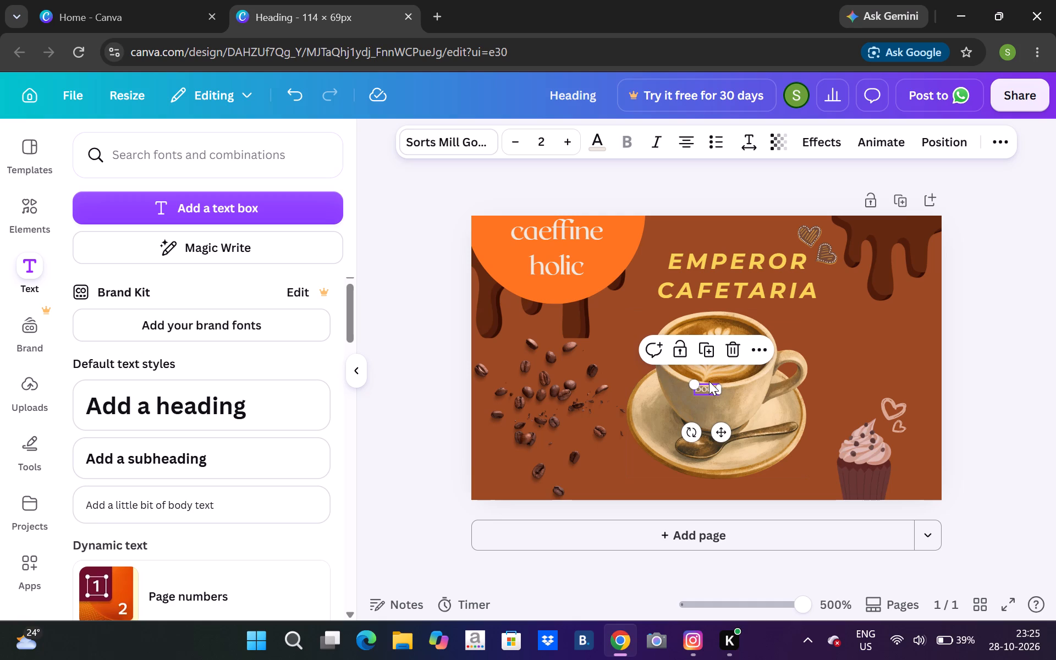
{"action": "left_click", "coordinate": [709, 381]}
{"action": "key", "text": "BackSpace"}
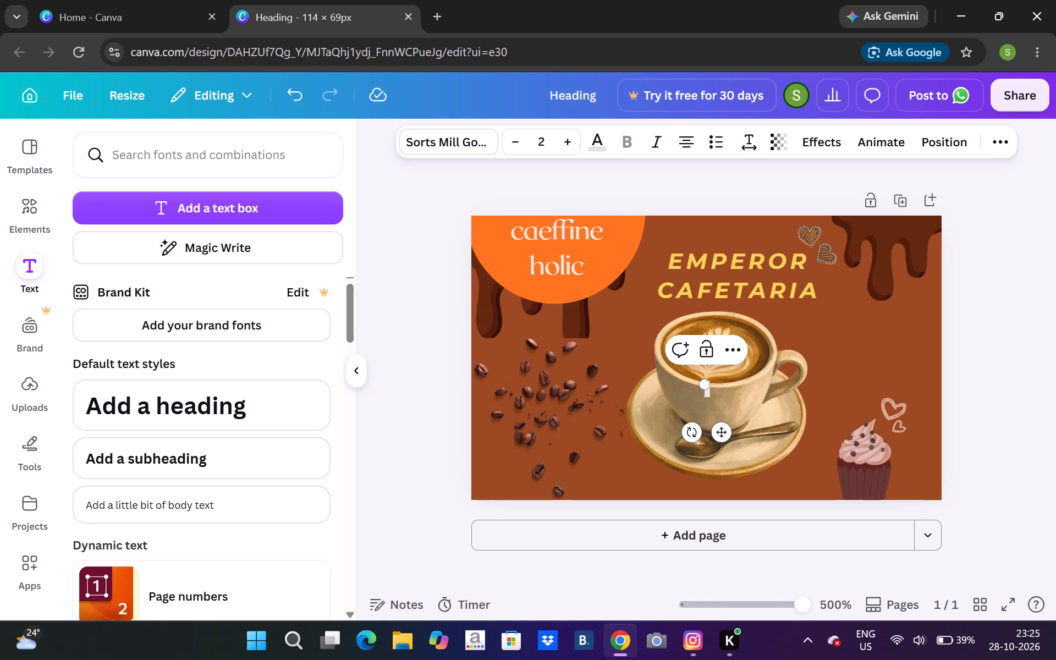
{"action": "key", "text": "period"}
{"action": "type", "text": "new"}
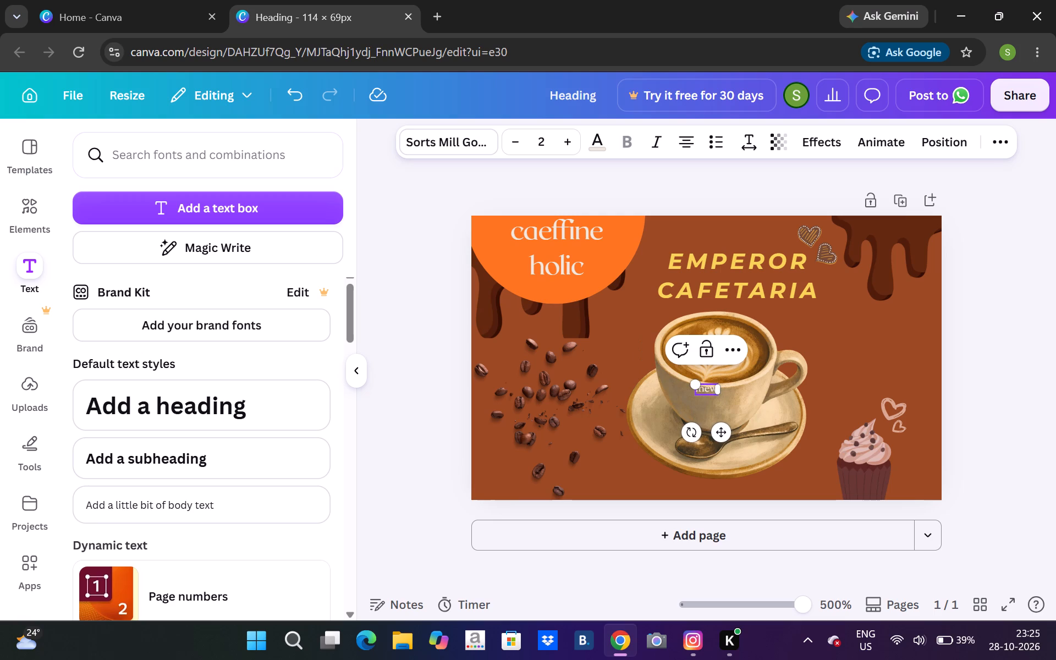
{"action": "key", "text": "space"}
{"action": "key", "text": "d"}
{"action": "type", "text": "elhi"}
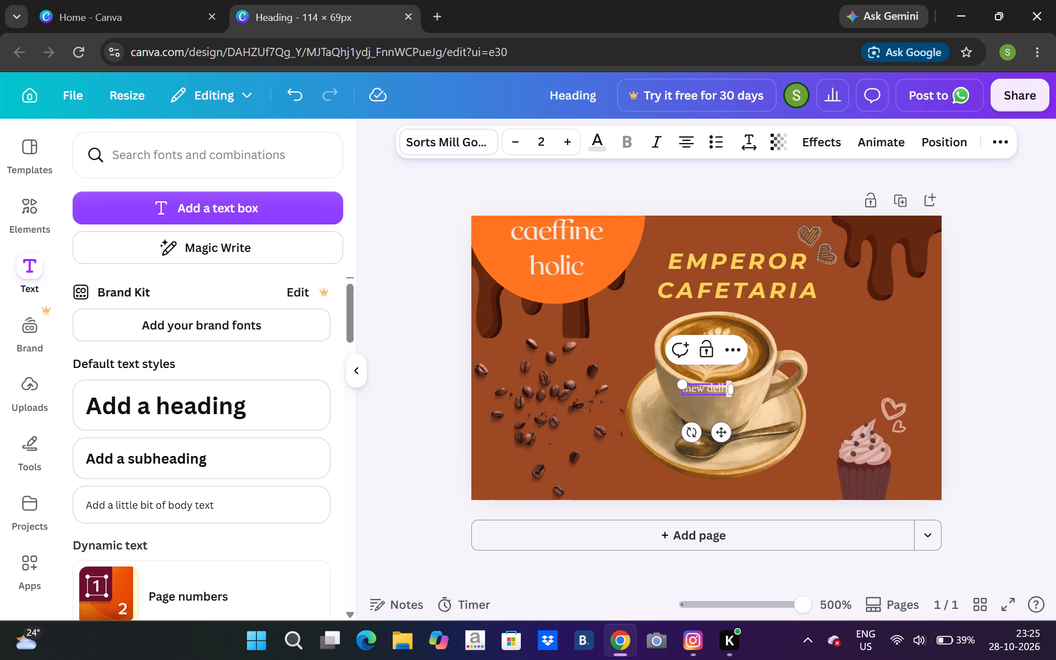
{"action": "key", "text": "Return"}
{"action": "key", "text": "period"}
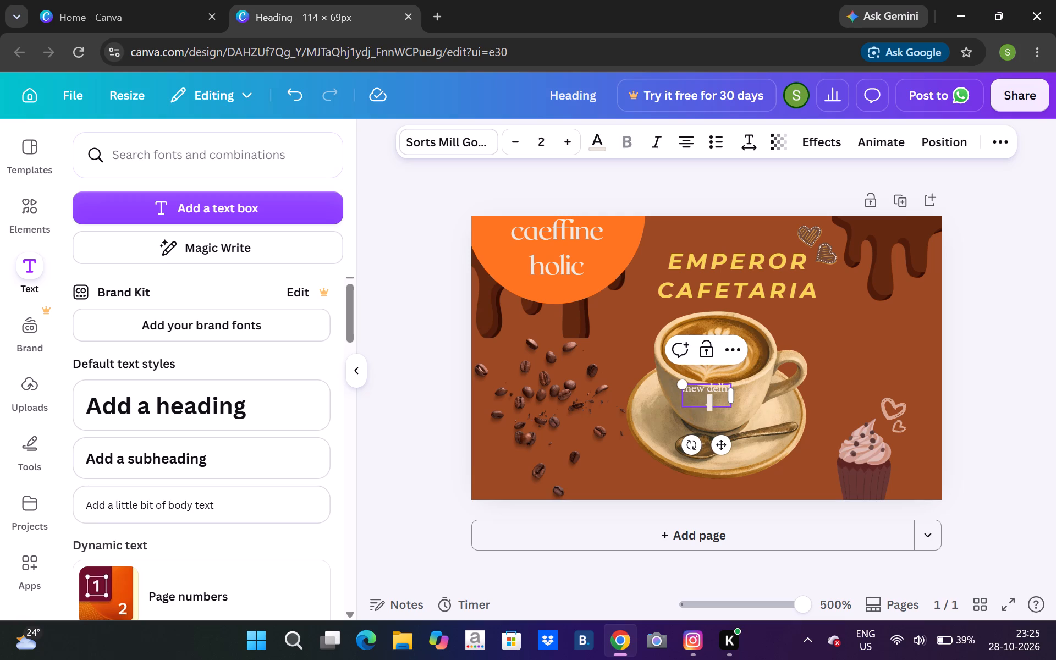
{"action": "key", "text": "b"}
{"action": "type", "text": "an"}
{"action": "type", "text": "glore."}
{"action": "key", "text": "BackSpace"}
Add two more lines, ".mumbai" and ".lucknow", to the city list on the cup.
{"action": "key", "text": "Return"}
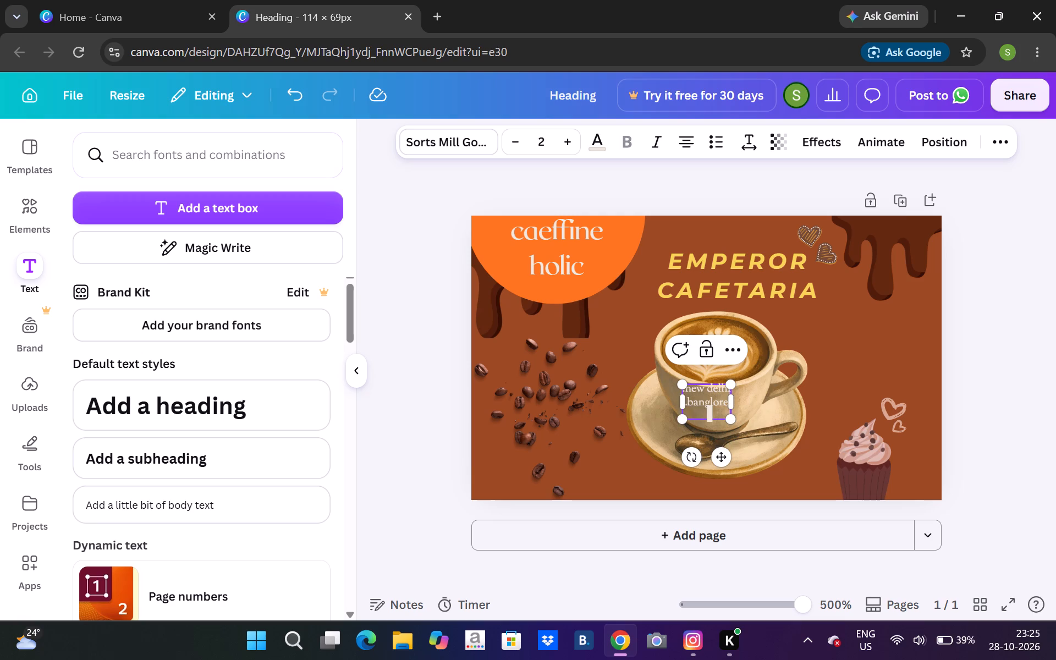
{"action": "key", "text": "period"}
{"action": "type", "text": "mumbai"}
{"action": "key", "text": "Return"}
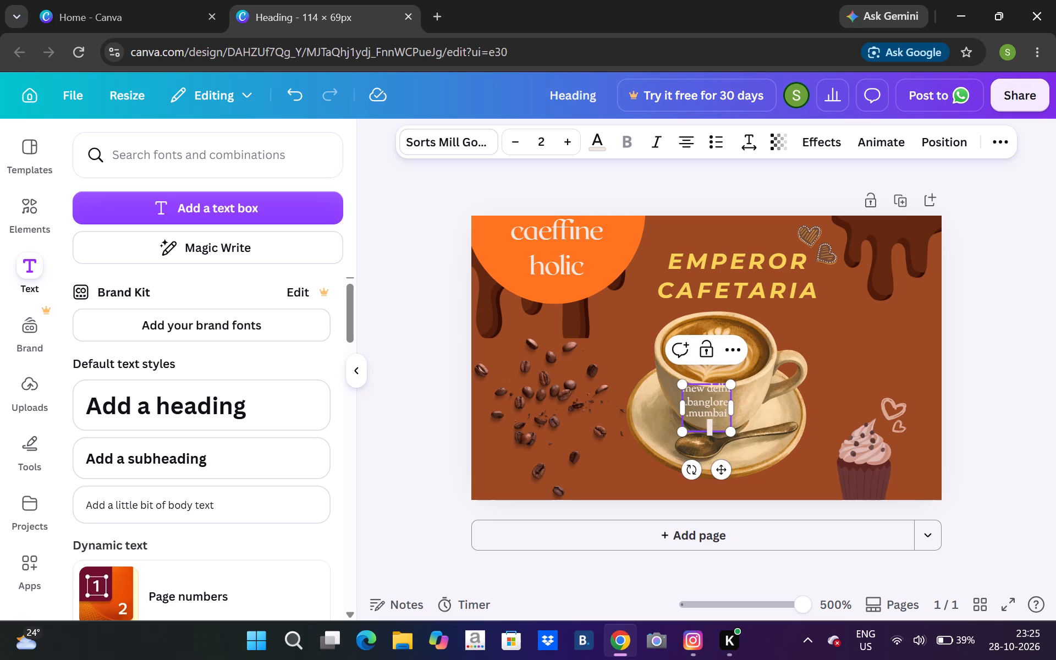
{"action": "key", "text": "period"}
{"action": "type", "text": "luckni"}
{"action": "key", "text": "BackSpace"}
{"action": "type", "text": "ow"}
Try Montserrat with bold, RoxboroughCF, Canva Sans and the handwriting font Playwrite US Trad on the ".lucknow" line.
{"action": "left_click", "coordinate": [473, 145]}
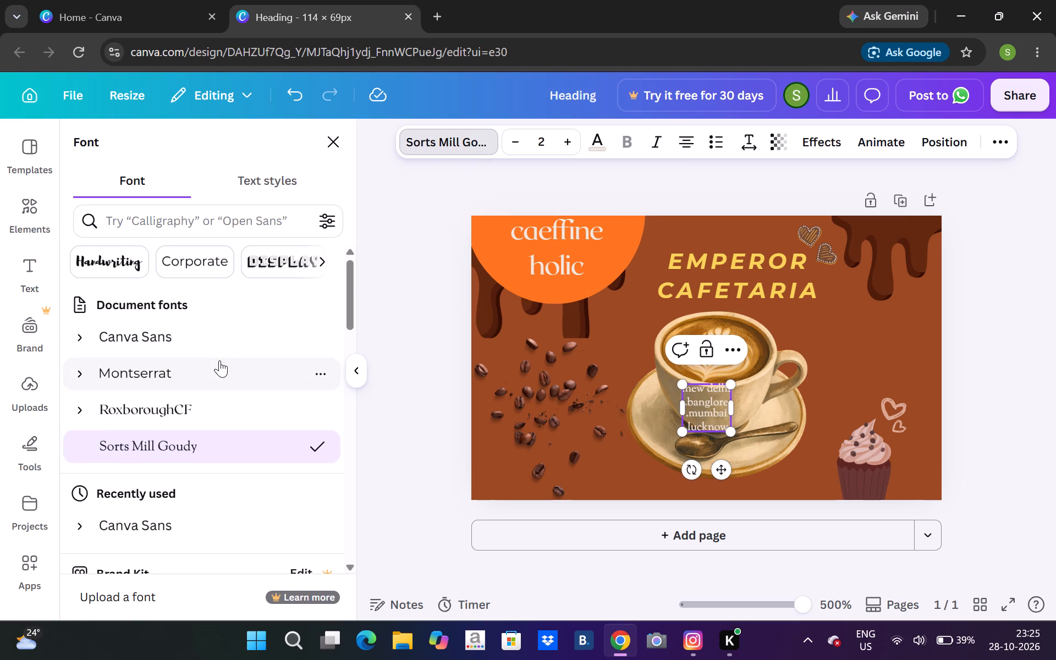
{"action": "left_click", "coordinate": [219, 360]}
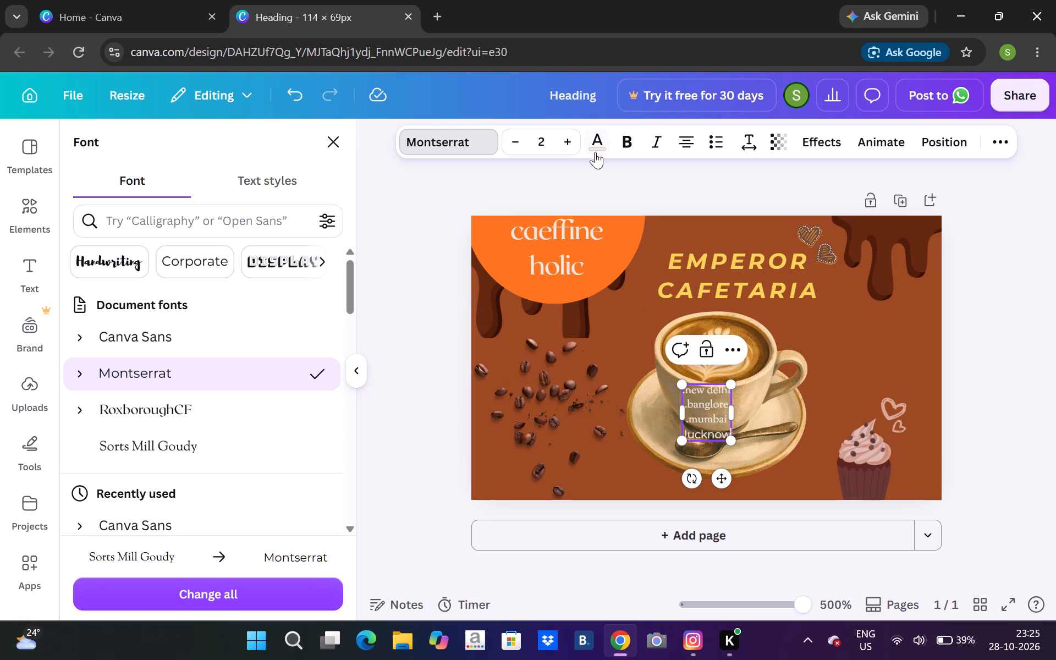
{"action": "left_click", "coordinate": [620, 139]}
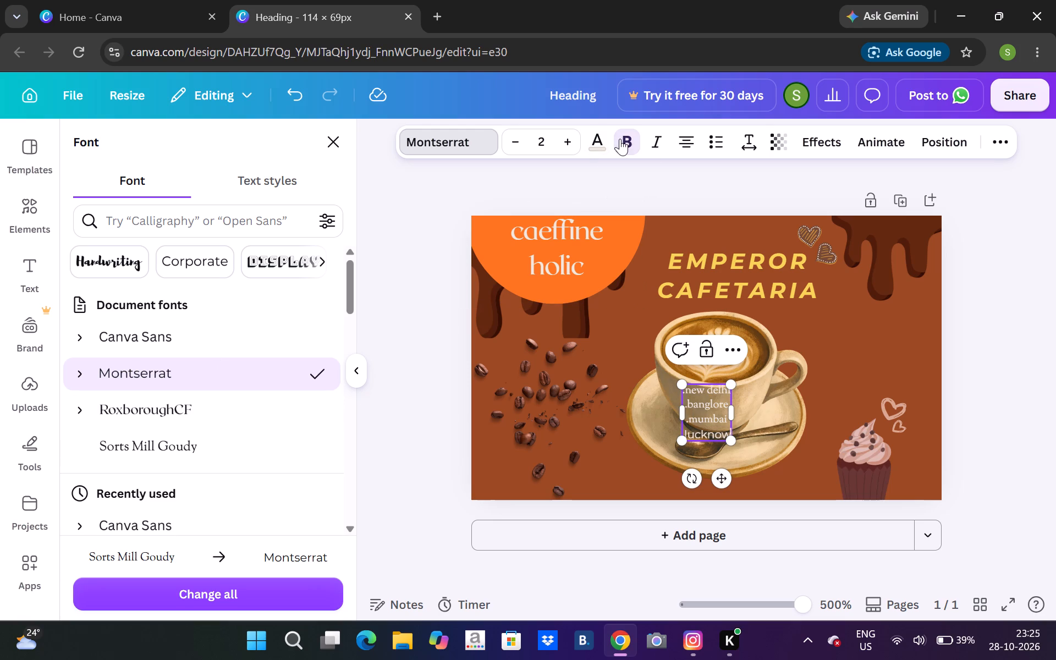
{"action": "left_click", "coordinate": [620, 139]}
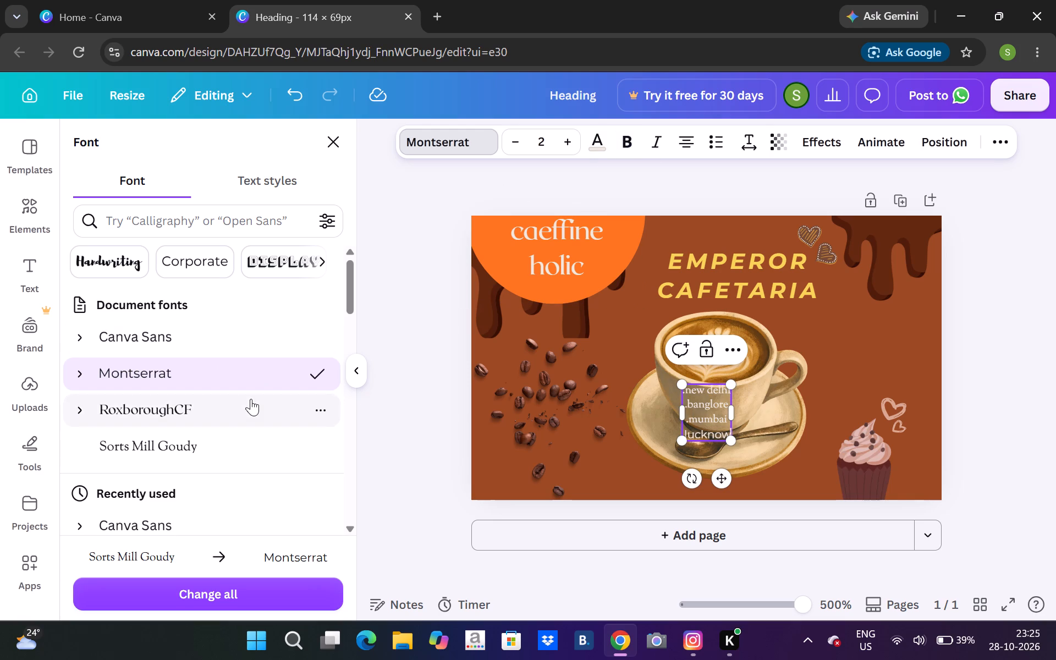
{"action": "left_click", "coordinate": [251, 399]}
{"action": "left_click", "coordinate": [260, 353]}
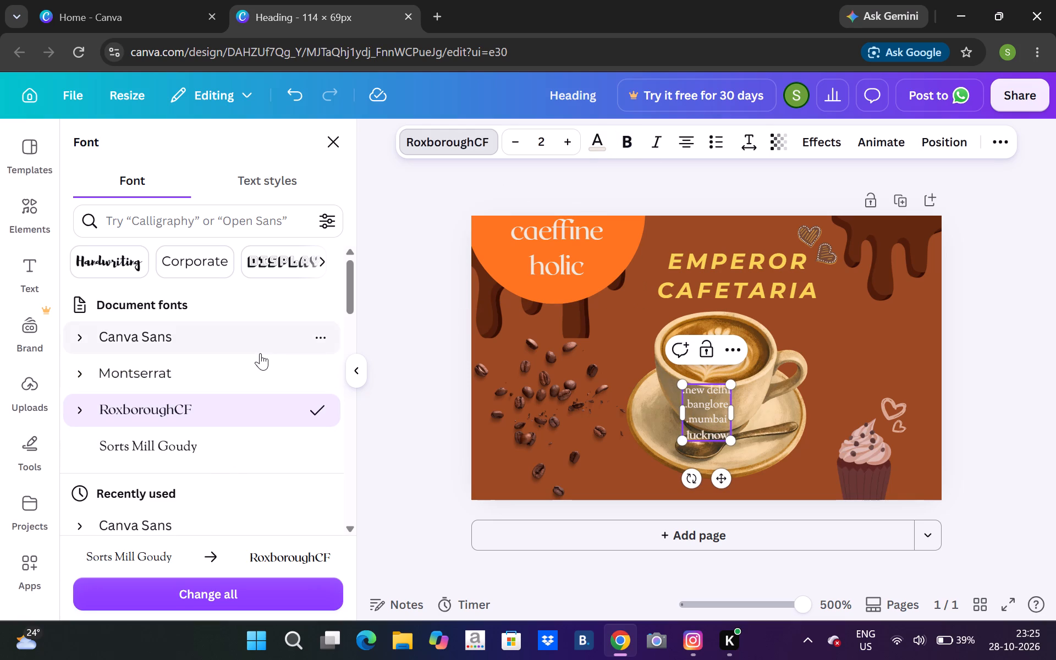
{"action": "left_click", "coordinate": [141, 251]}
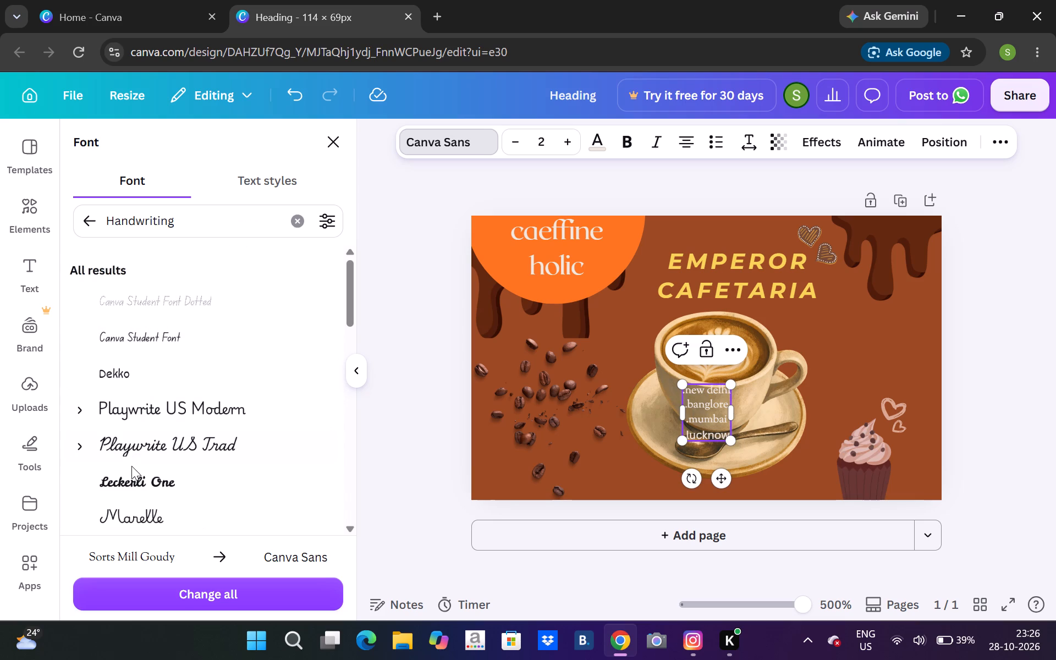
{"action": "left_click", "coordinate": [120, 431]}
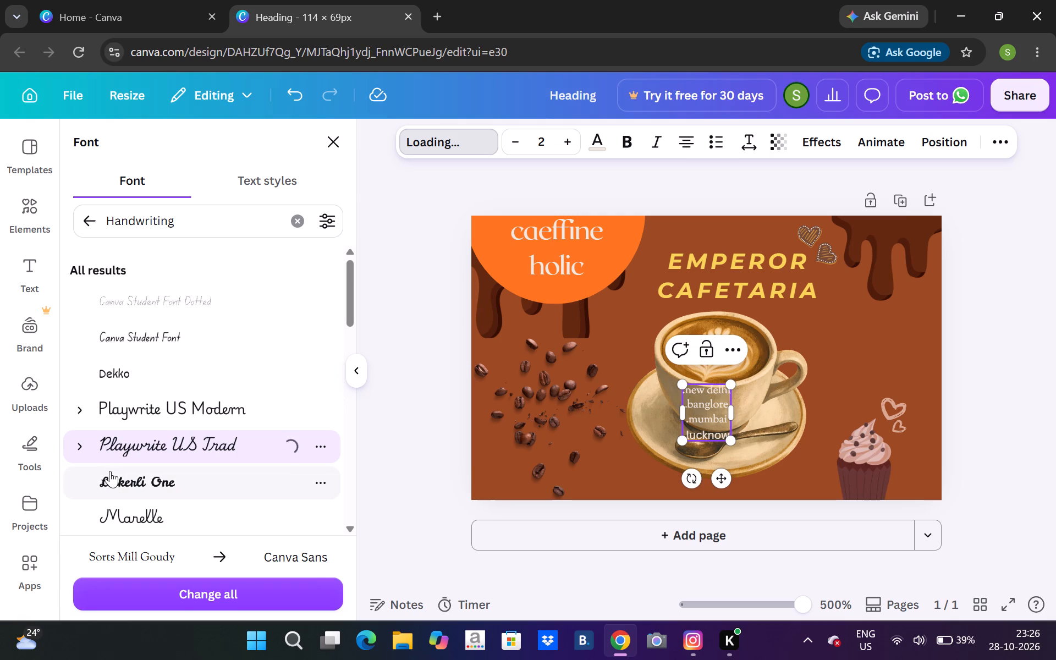
Find Zen Dots among the Headings fonts and apply it to the whole city list on the cup.
{"action": "left_click", "coordinate": [89, 215]}
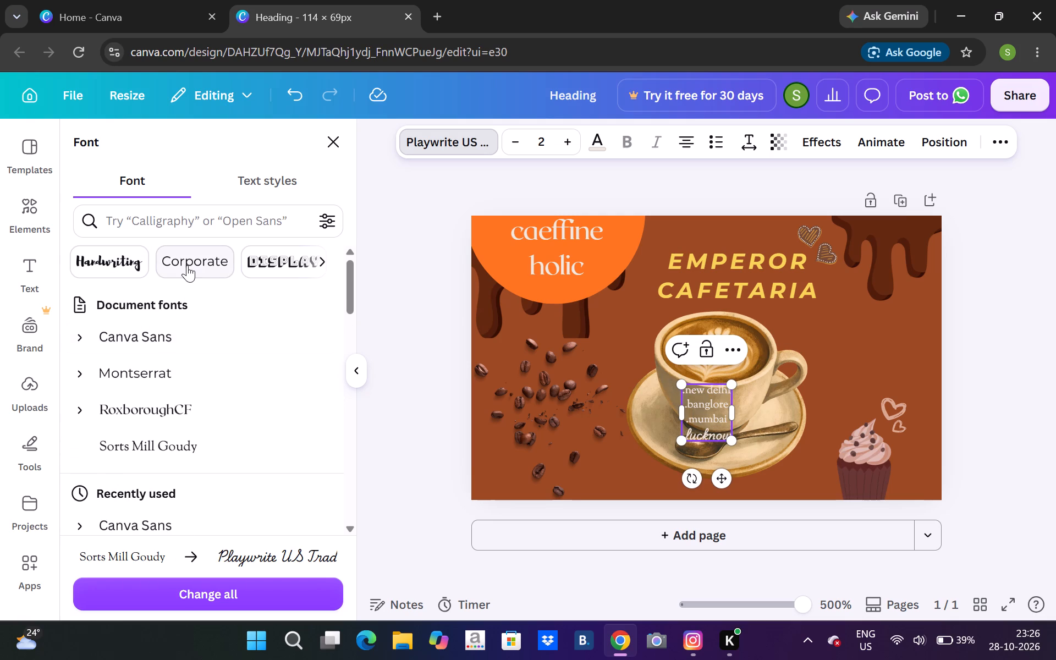
{"action": "left_click", "coordinate": [316, 260]}
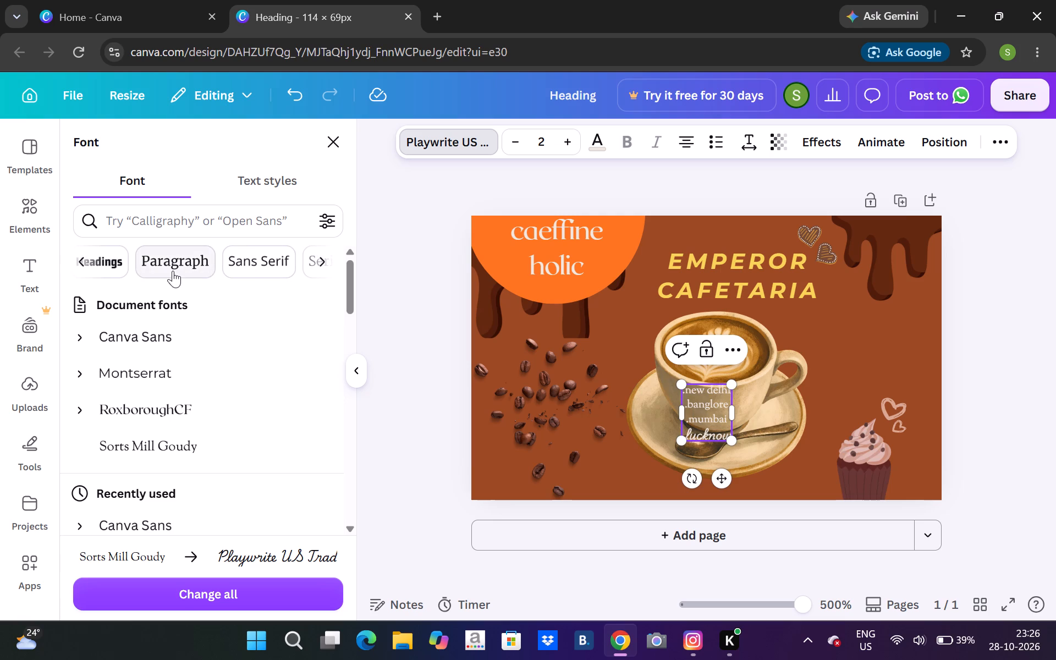
{"action": "left_click", "coordinate": [116, 272]}
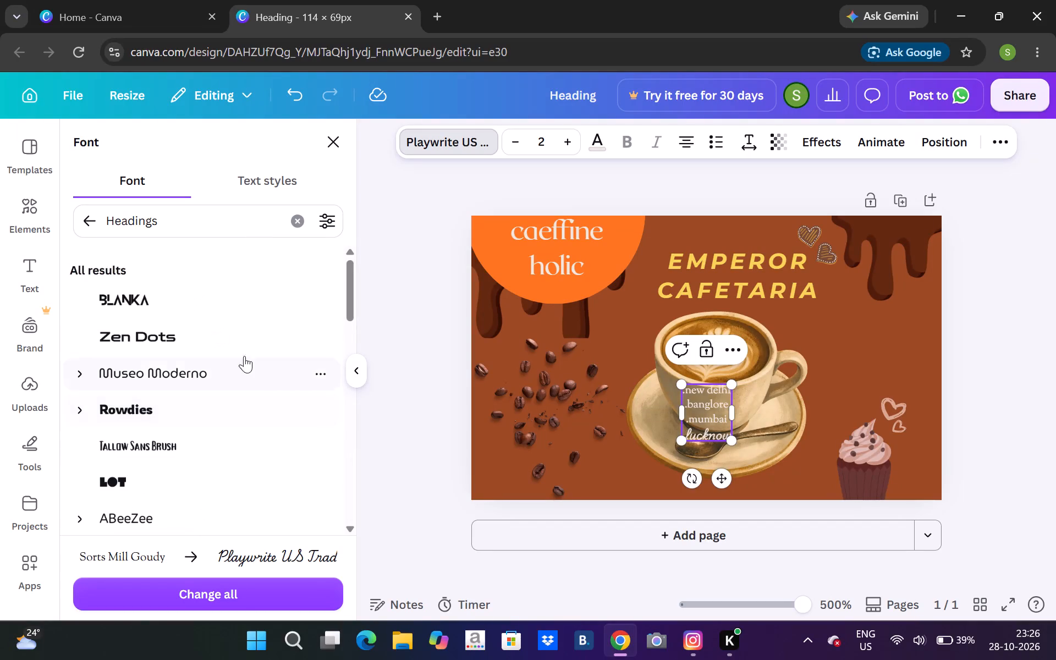
{"action": "left_click", "coordinate": [239, 347]}
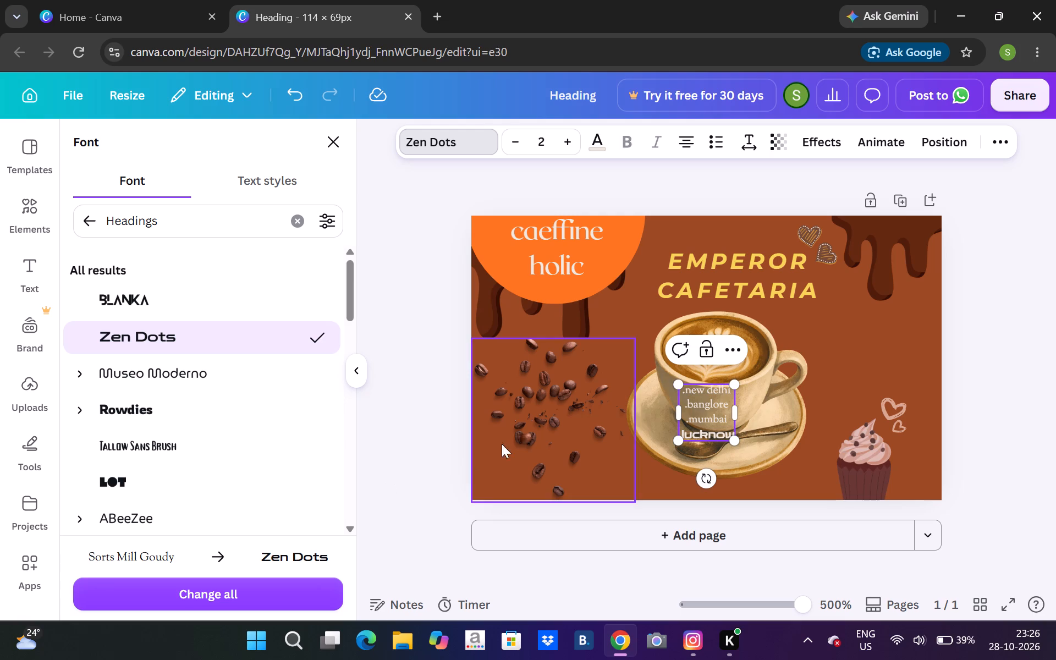
{"action": "left_click", "coordinate": [810, 435]}
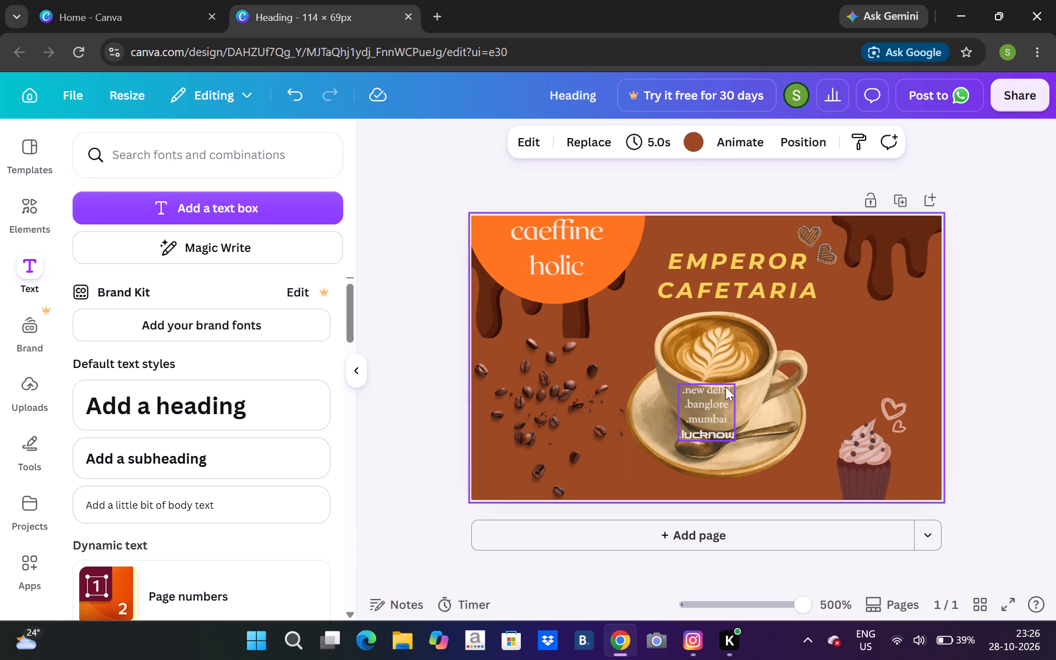
{"action": "left_click", "coordinate": [725, 387]}
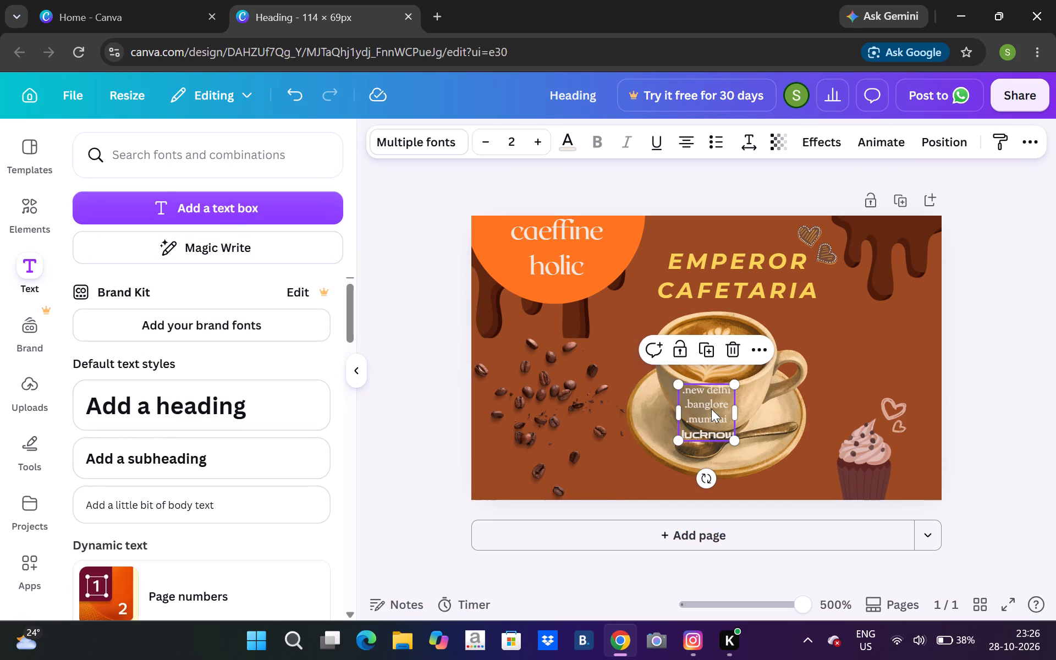
{"action": "left_click", "coordinate": [570, 136]}
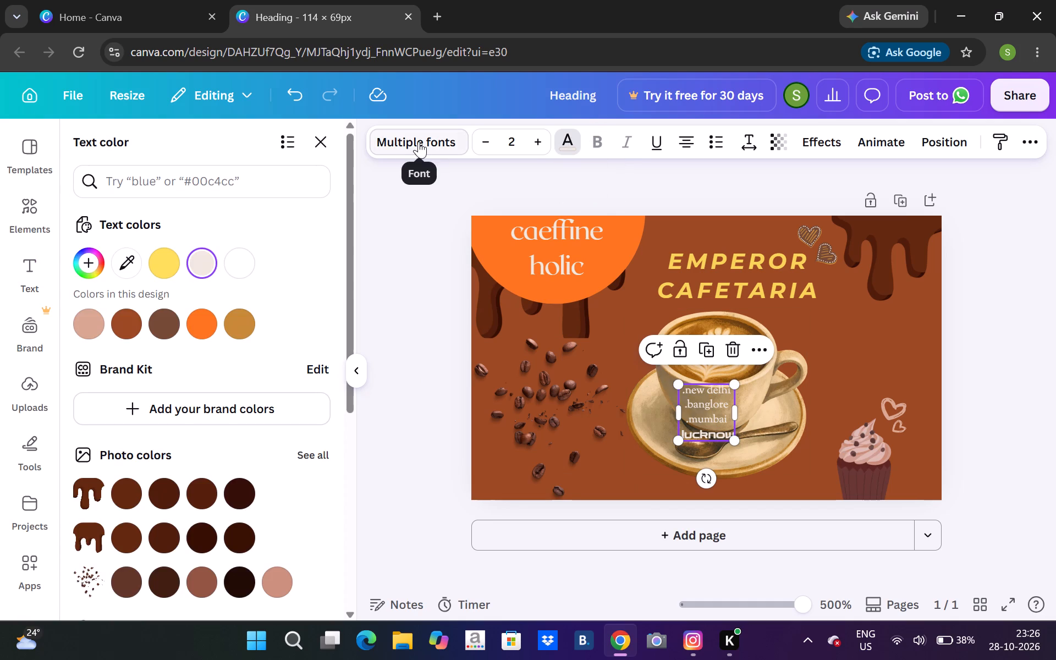
{"action": "left_click", "coordinate": [419, 141]}
{"action": "left_click", "coordinate": [212, 334]}
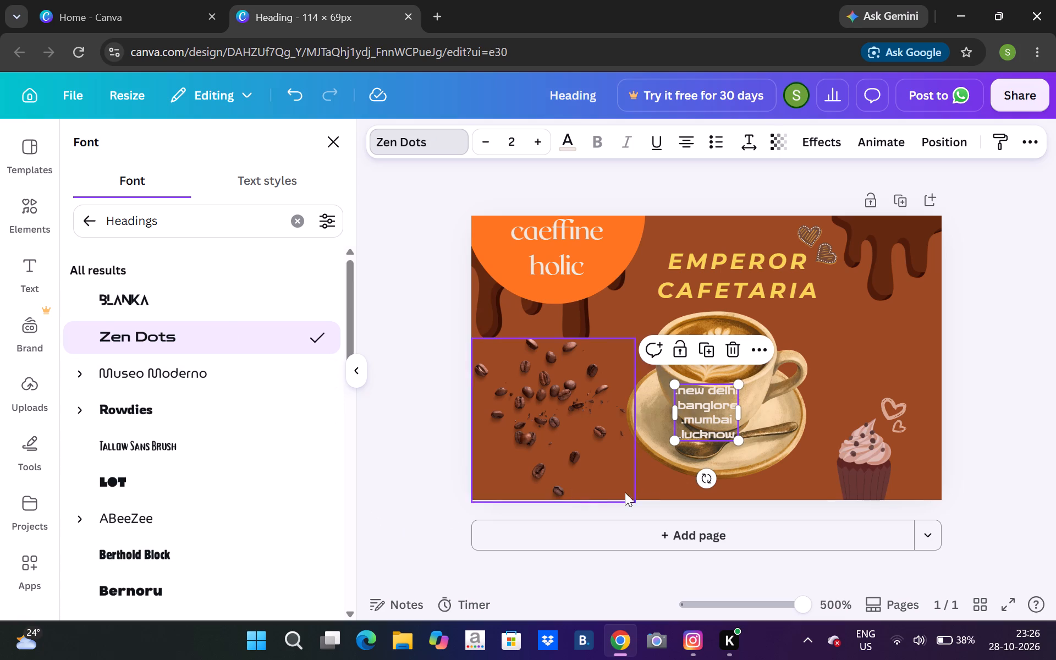
Recolor the city list text with the near-black brown from the coffee bean photo colors.
{"action": "left_click", "coordinate": [565, 137]}
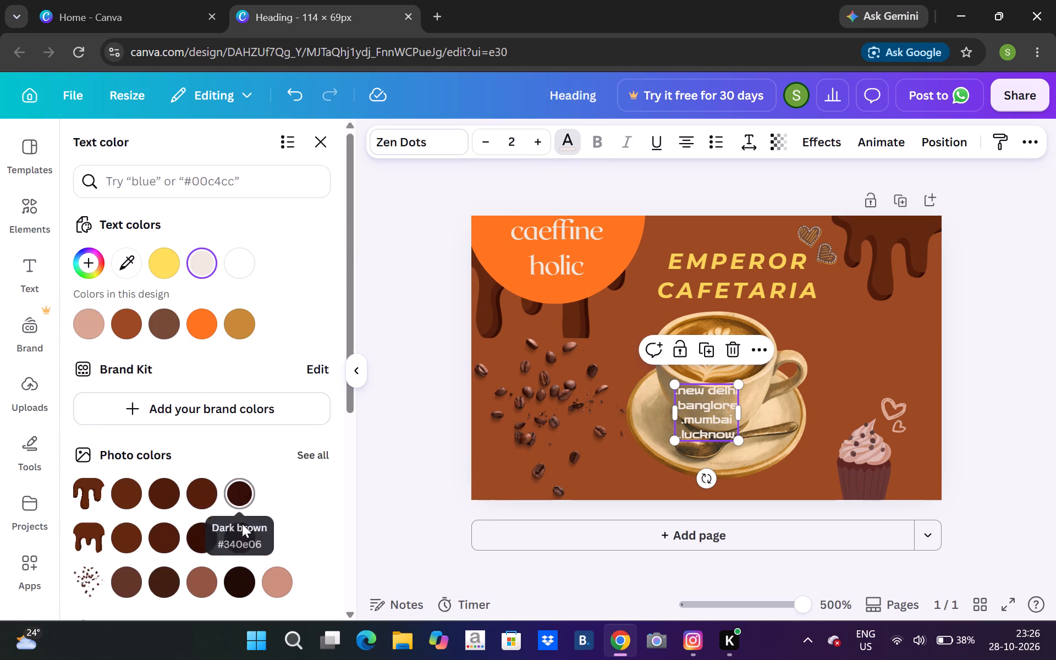
{"action": "left_click", "coordinate": [243, 581]}
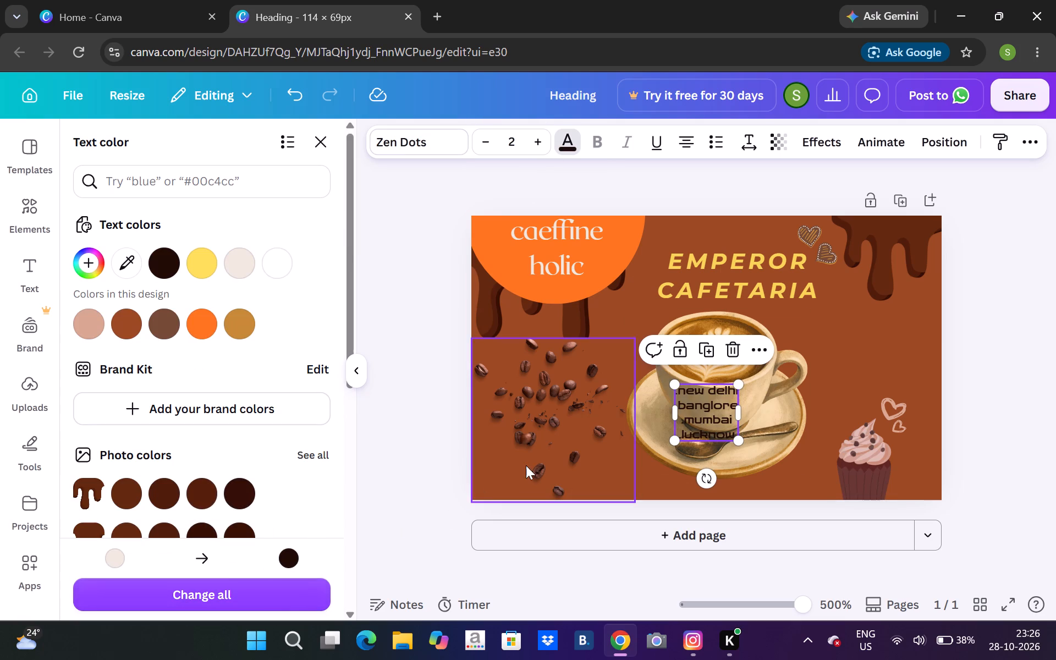
Move the city list off the coffee cup into the empty space between the chocolate drip and the cupcake.
{"action": "left_click_drag", "start_coordinate": [699, 400], "coordinate": [739, 402]}
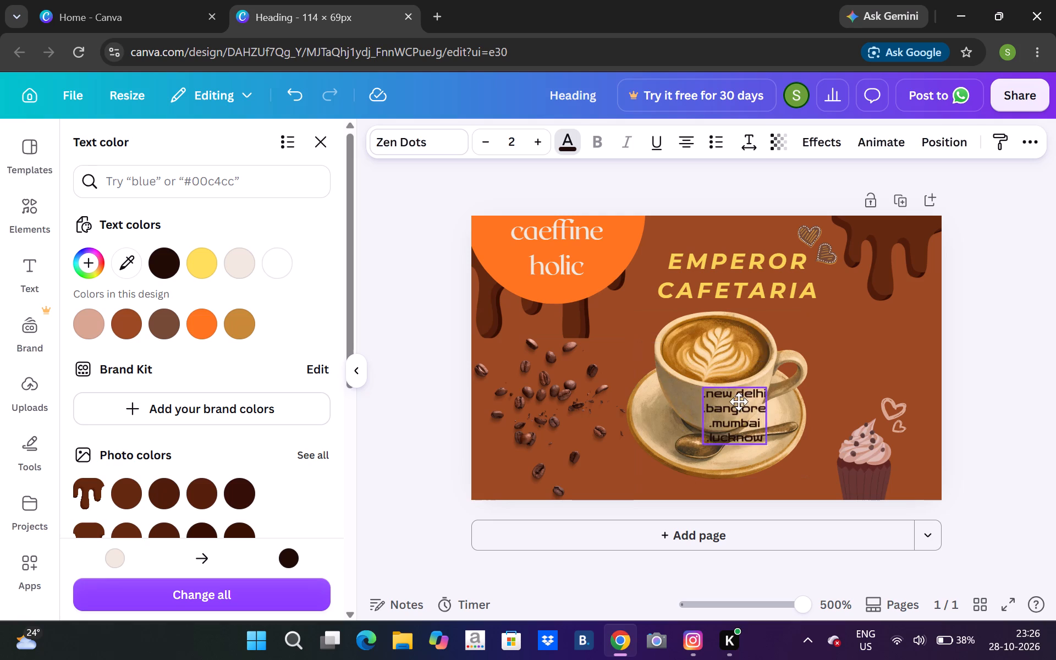
{"action": "left_click_drag", "start_coordinate": [739, 402], "coordinate": [889, 317]}
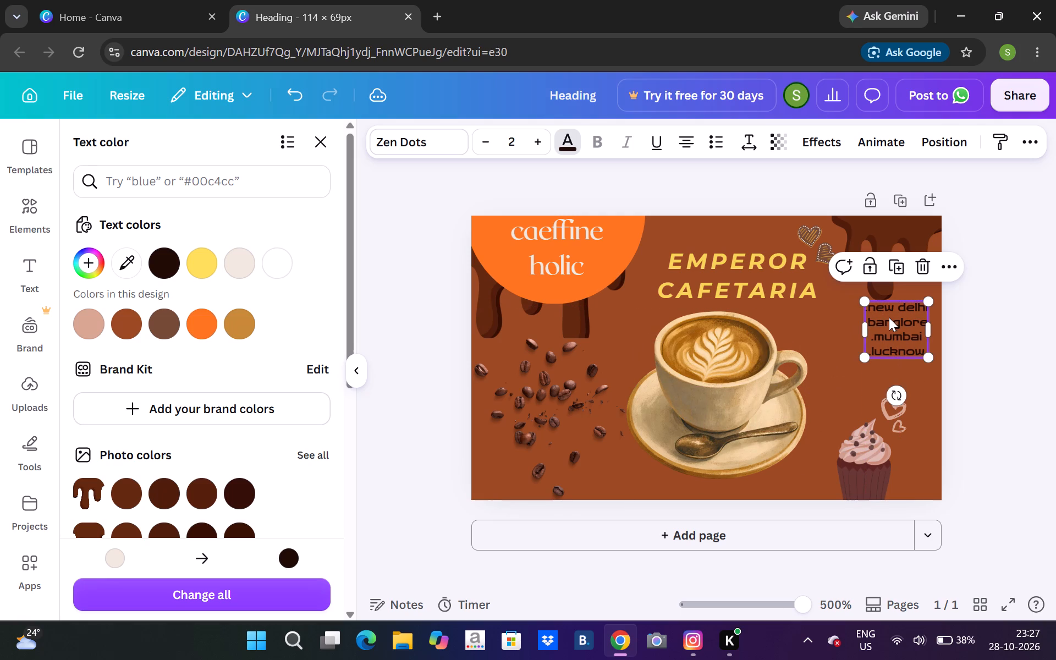
Find the expanded Lucidity font among the Headings fonts and apply it to the city list.
{"action": "left_click", "coordinate": [460, 145]}
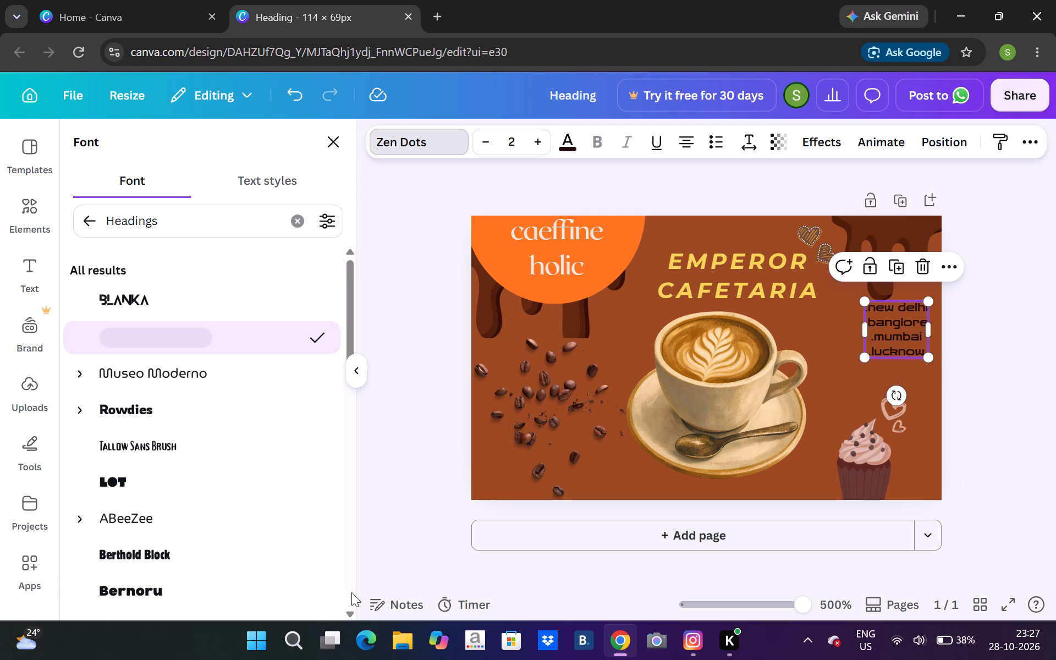
{"action": "triple_click", "coordinate": [343, 614]}
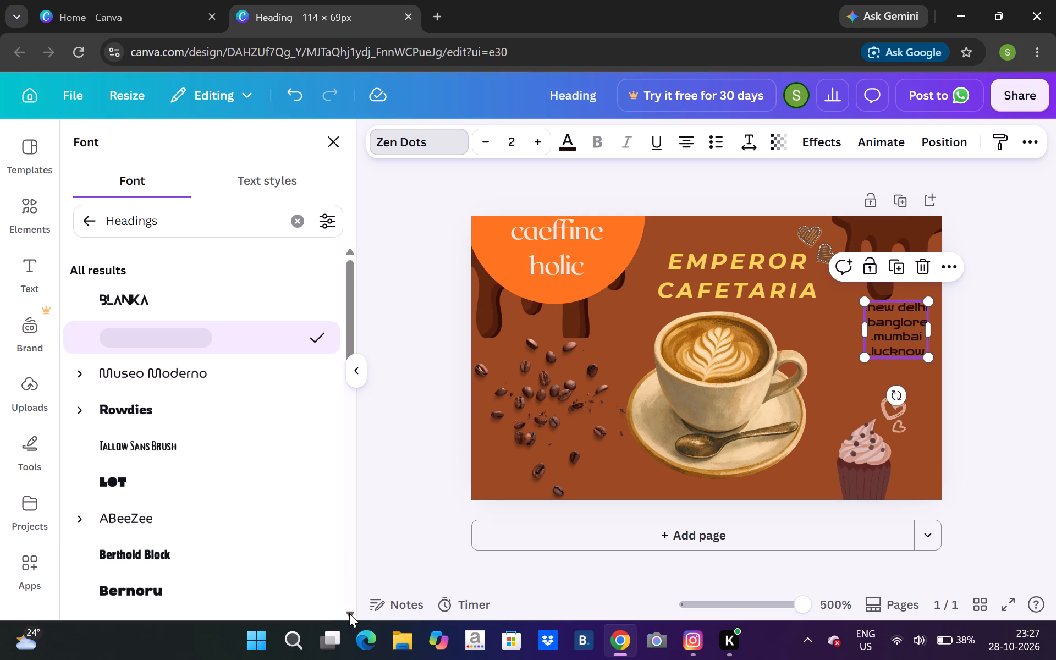
{"action": "triple_click", "coordinate": [349, 613]}
{"action": "triple_click", "coordinate": [349, 613]}
{"action": "triple_click", "coordinate": [349, 613]}
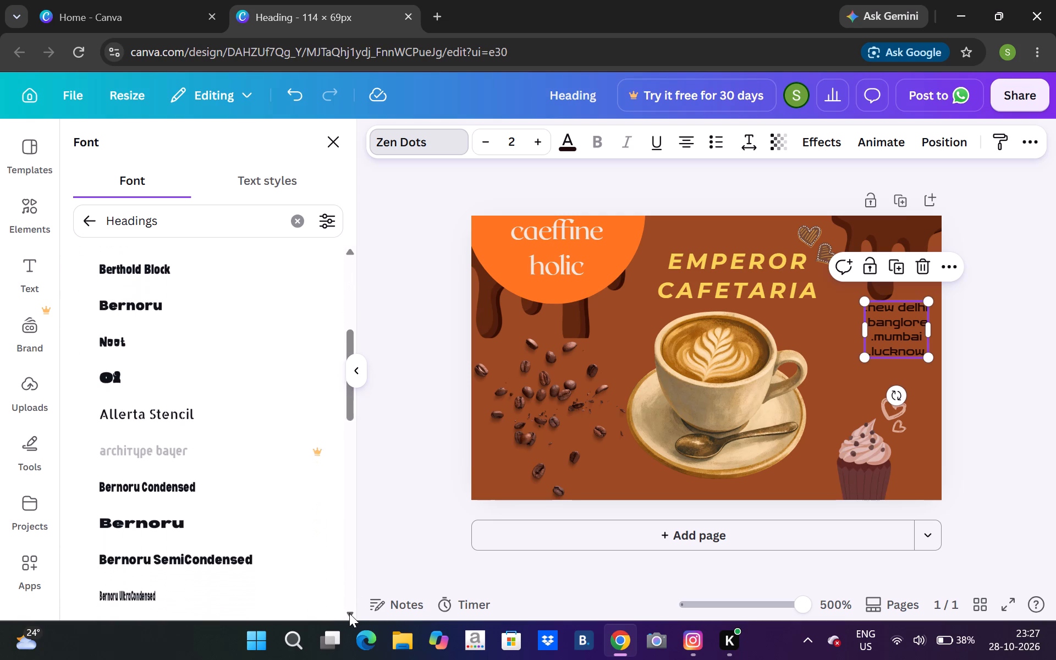
{"action": "triple_click", "coordinate": [349, 613]}
{"action": "triple_click", "coordinate": [349, 613]}
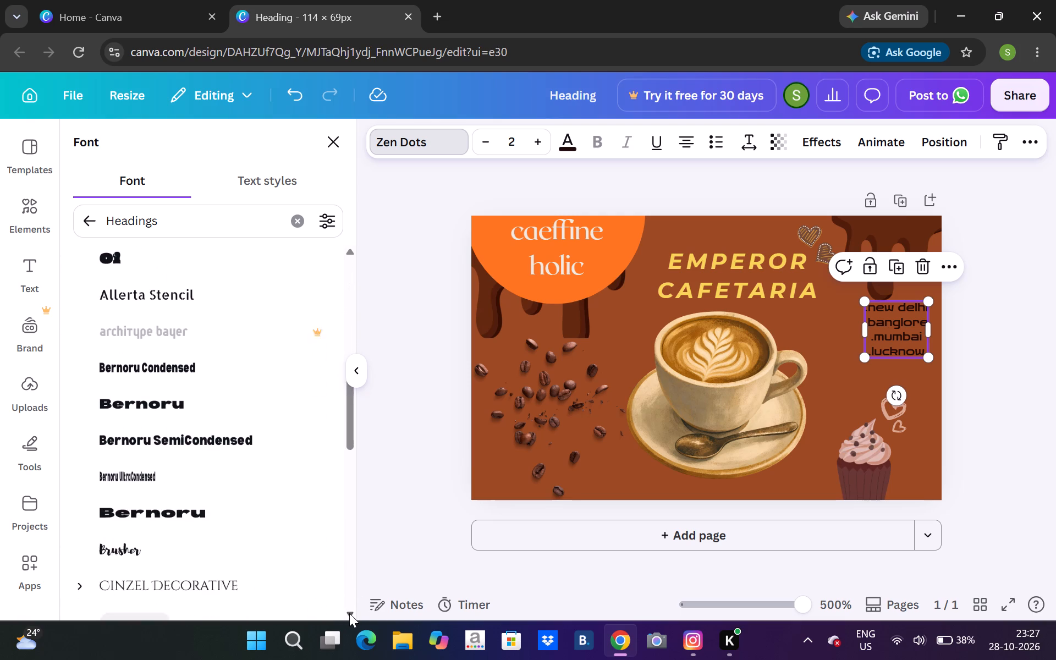
{"action": "double_click", "coordinate": [349, 613]}
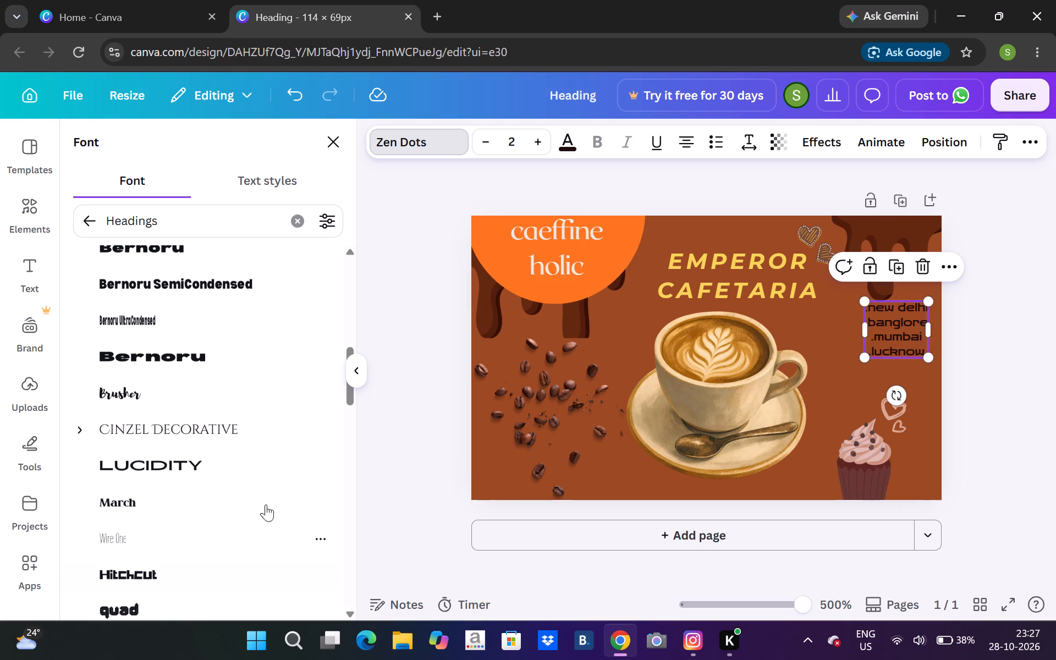
{"action": "left_click", "coordinate": [219, 460]}
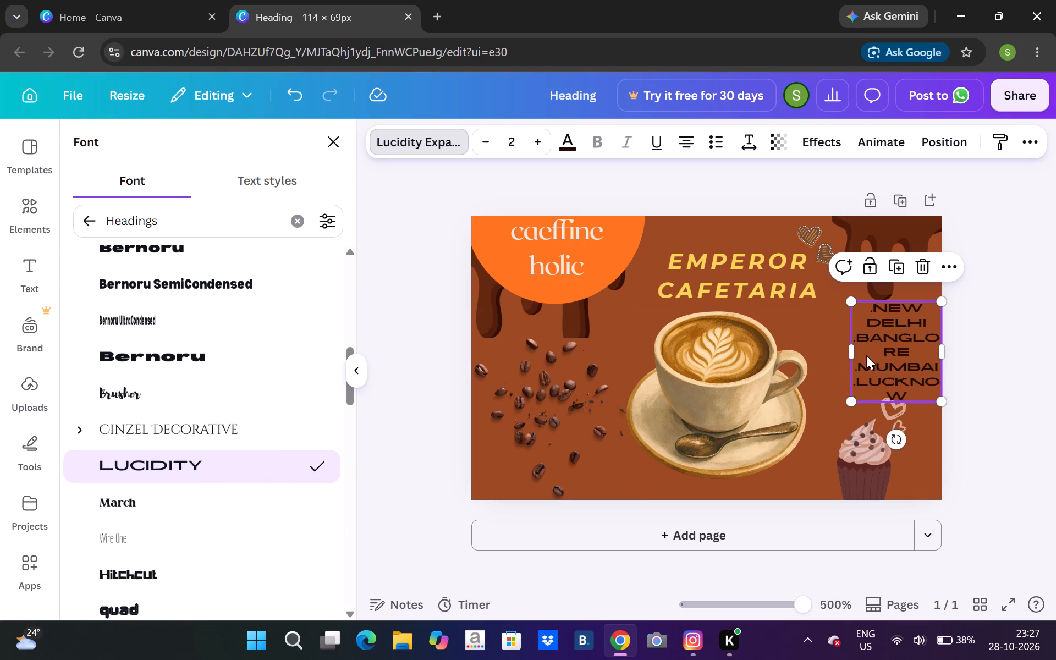
Widen the city list text box until each city fits on one line, and position it just below the chocolate drip.
{"action": "left_click_drag", "start_coordinate": [846, 362], "coordinate": [839, 362]}
{"action": "left_click_drag", "start_coordinate": [839, 362], "coordinate": [824, 354]}
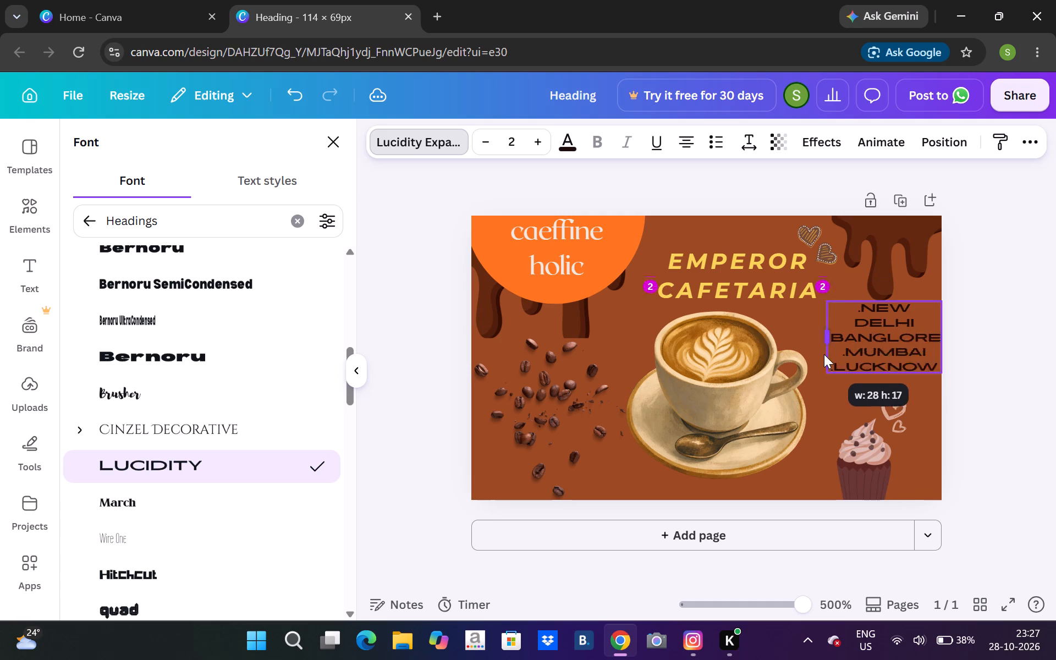
{"action": "left_click_drag", "start_coordinate": [824, 354], "coordinate": [810, 351]}
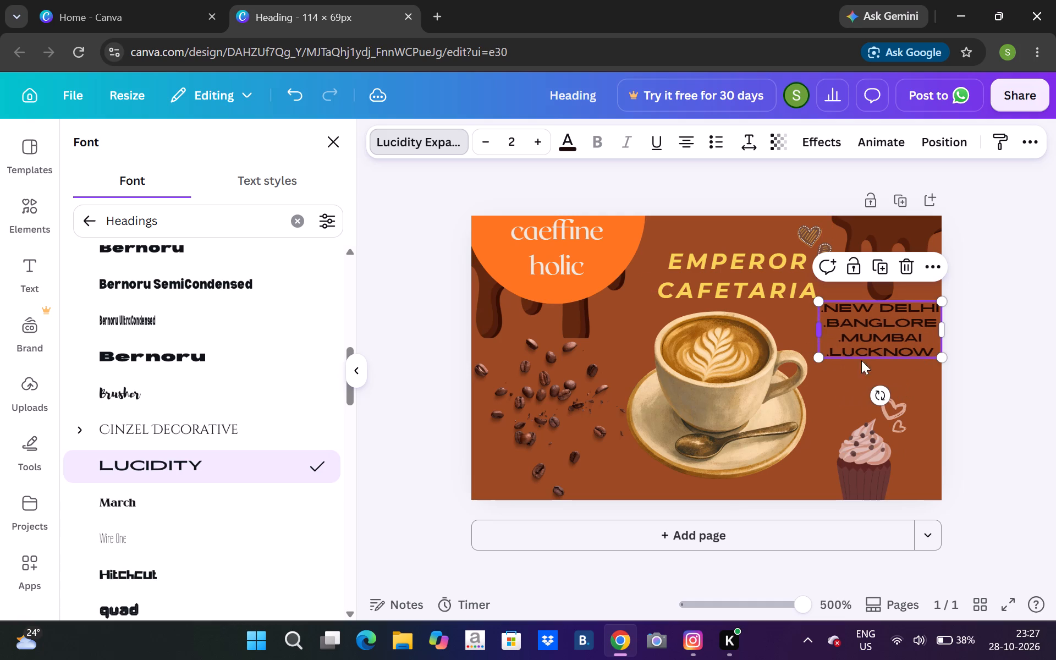
{"action": "left_click_drag", "start_coordinate": [888, 348], "coordinate": [890, 363]}
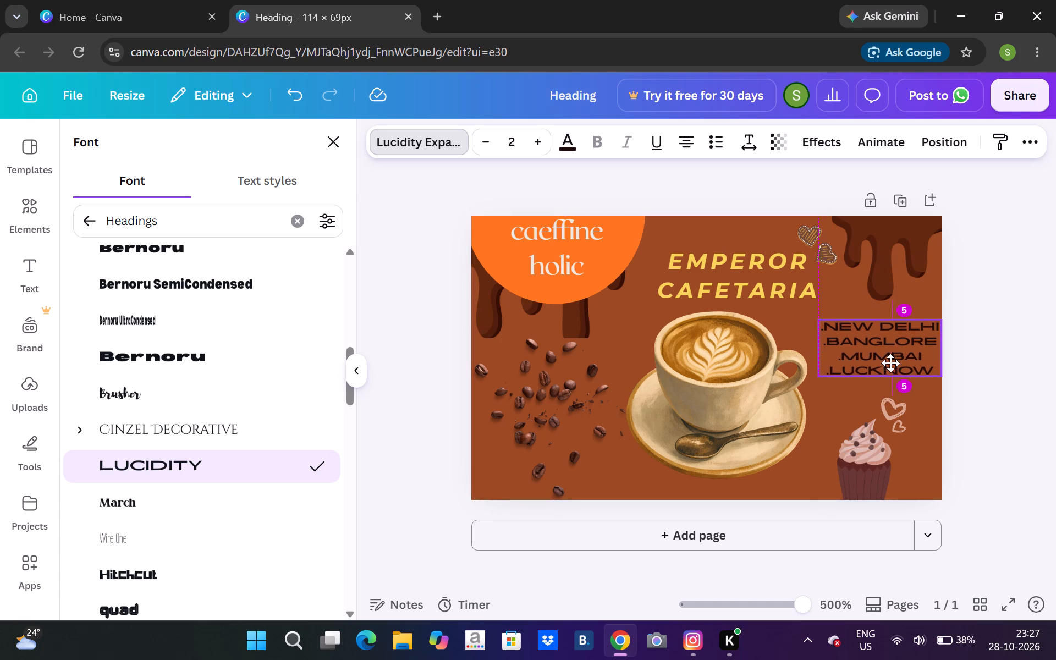
{"action": "left_click_drag", "start_coordinate": [890, 363], "coordinate": [883, 350]}
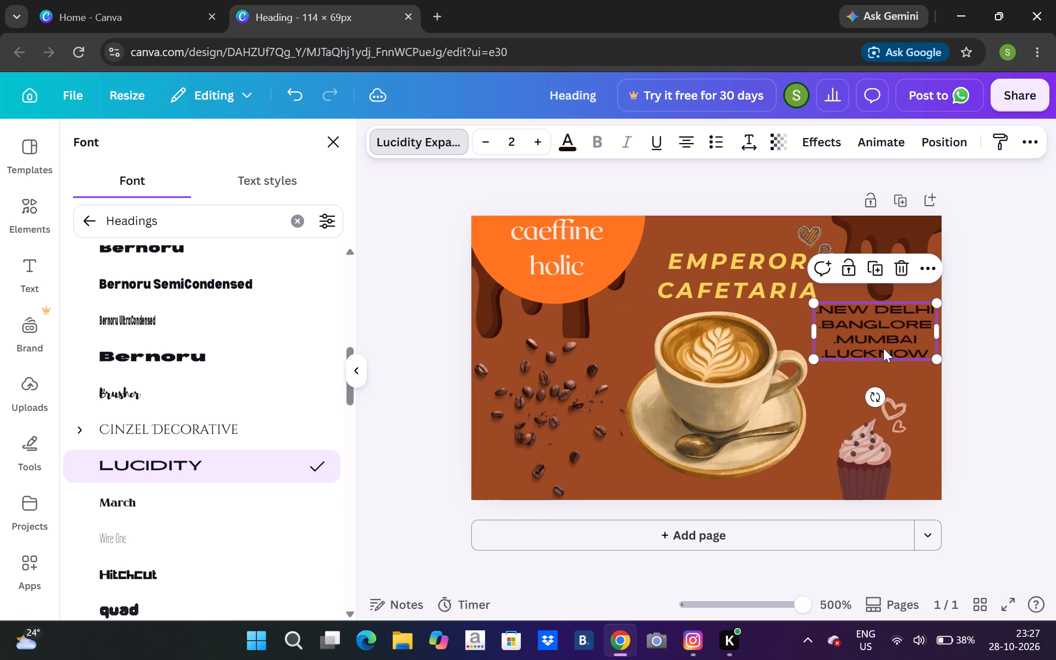
{"action": "left_click", "coordinate": [1055, 381]}
{"action": "left_click", "coordinate": [1038, 410]}
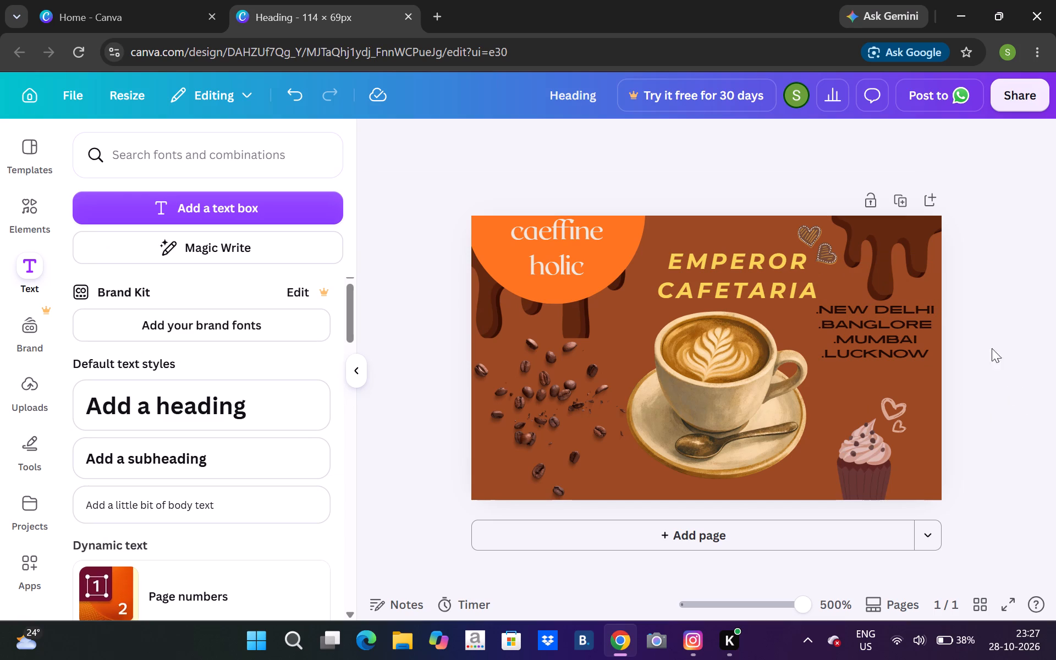
Remove the line break before ".MUMBAI" in the city list so it joins the ".BANGLORE" line.
{"action": "left_click", "coordinate": [833, 337]}
{"action": "left_click", "coordinate": [831, 336]}
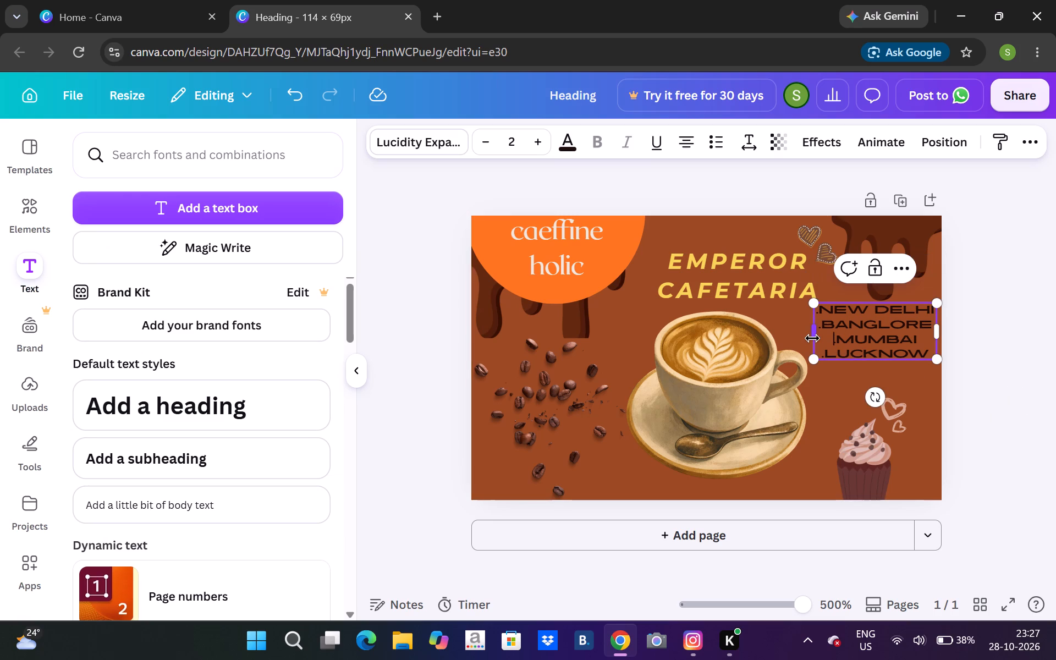
{"action": "key", "text": "BackSpace"}
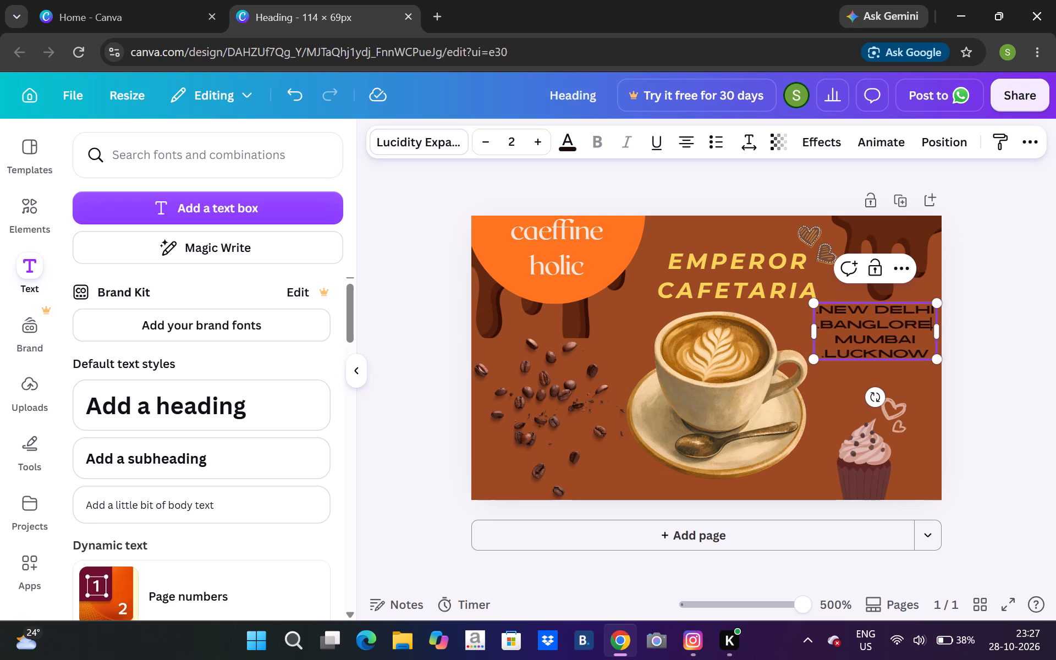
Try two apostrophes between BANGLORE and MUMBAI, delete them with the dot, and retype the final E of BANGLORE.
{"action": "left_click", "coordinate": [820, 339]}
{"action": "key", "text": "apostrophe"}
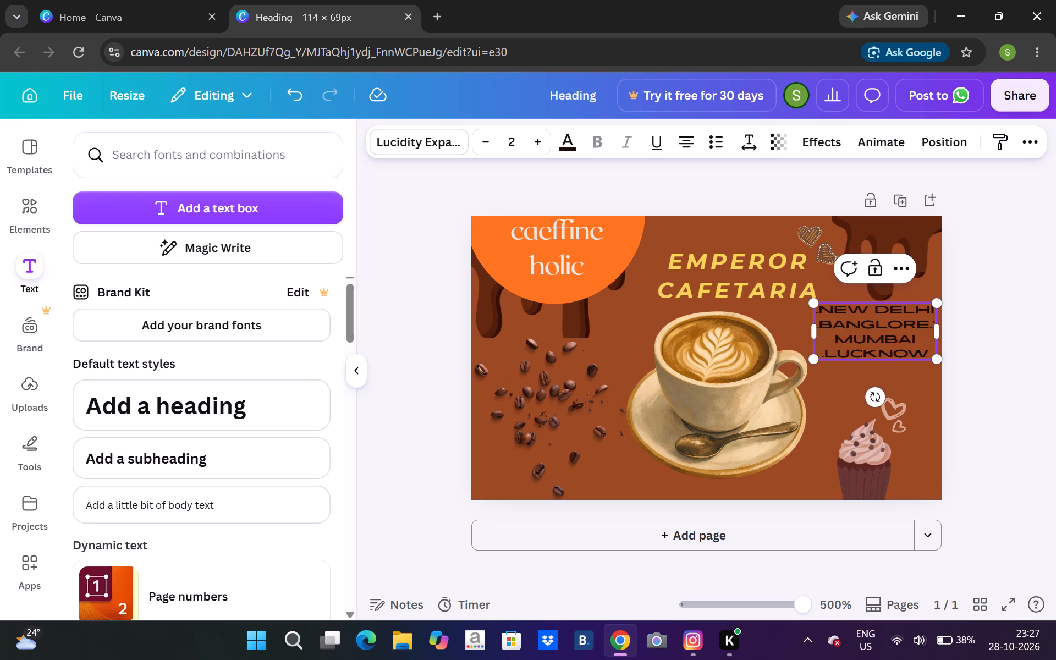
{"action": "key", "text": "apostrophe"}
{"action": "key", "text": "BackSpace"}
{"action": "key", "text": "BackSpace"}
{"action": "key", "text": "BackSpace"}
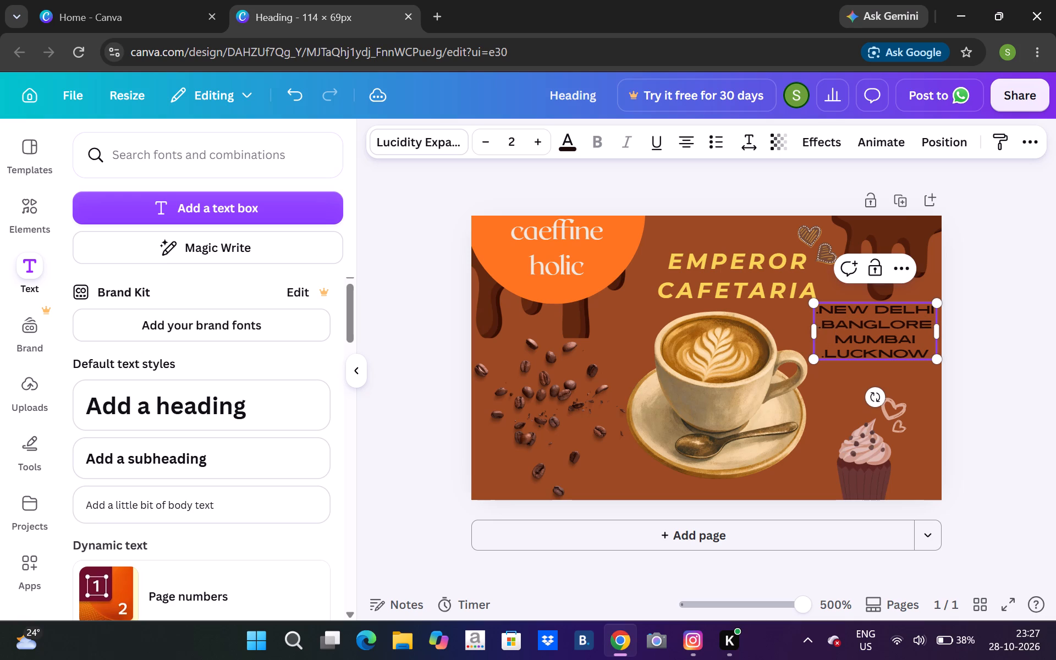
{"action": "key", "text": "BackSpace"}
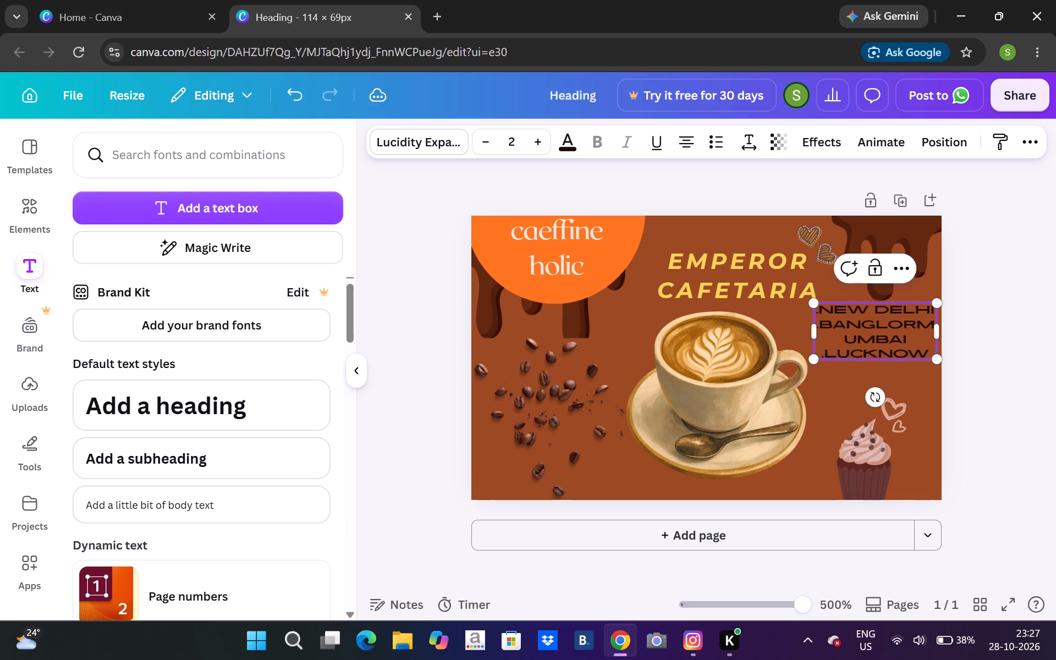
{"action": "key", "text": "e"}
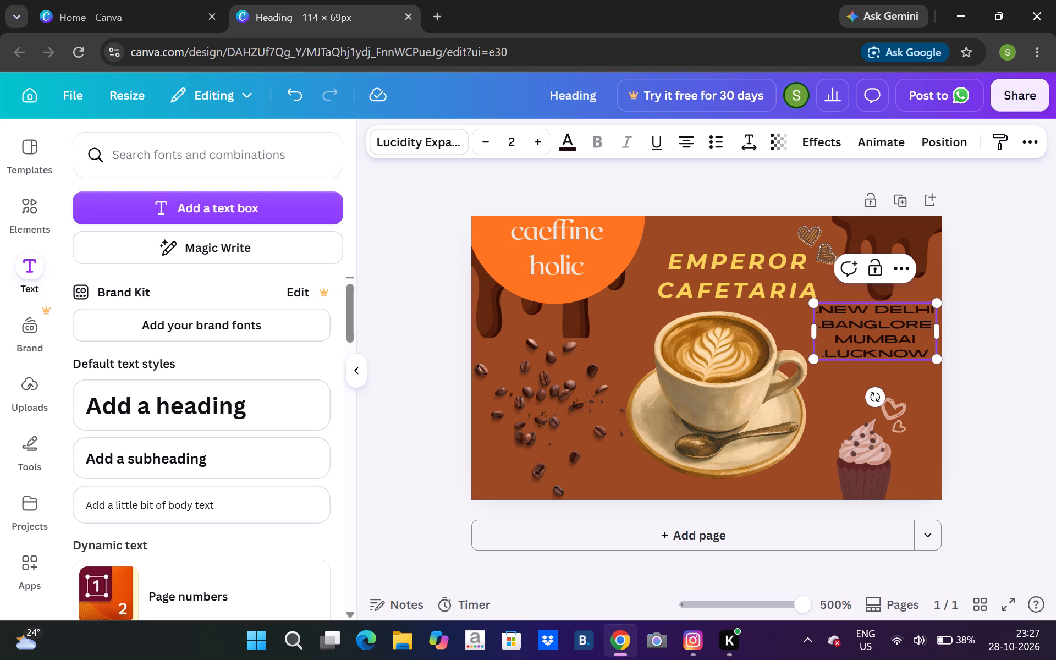
Insert four dots between BANGLORE and MUMBAI so the lines read ".BANGLORE..." and ".MUMBAI".
{"action": "key", "text": "period"}
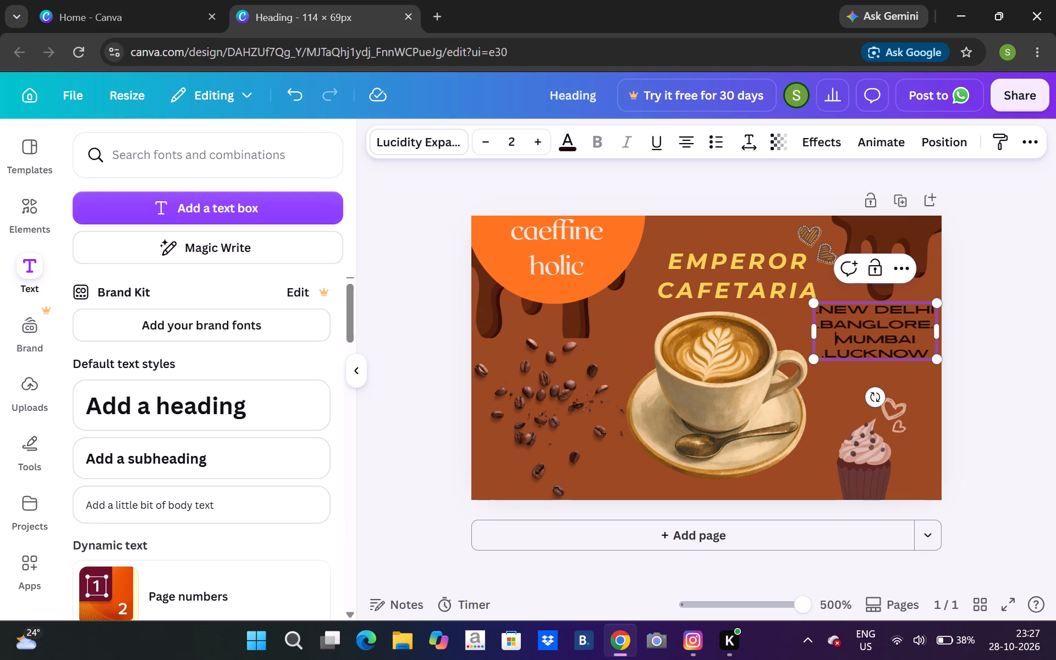
{"action": "key", "text": "BackSpace"}
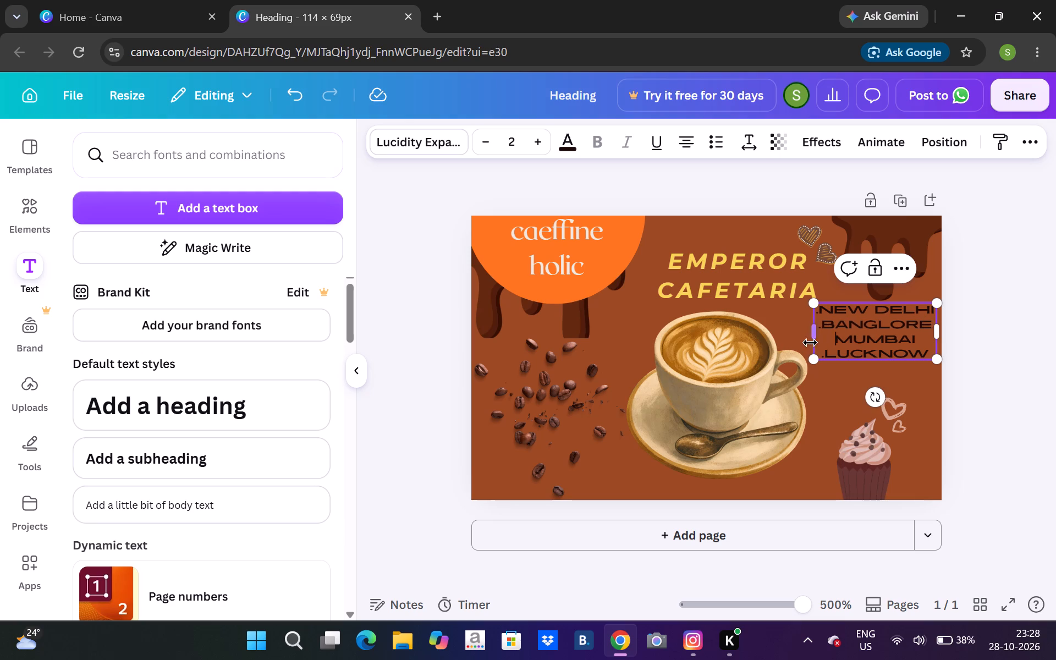
{"action": "left_click", "coordinate": [826, 340]}
{"action": "key", "text": "period"}
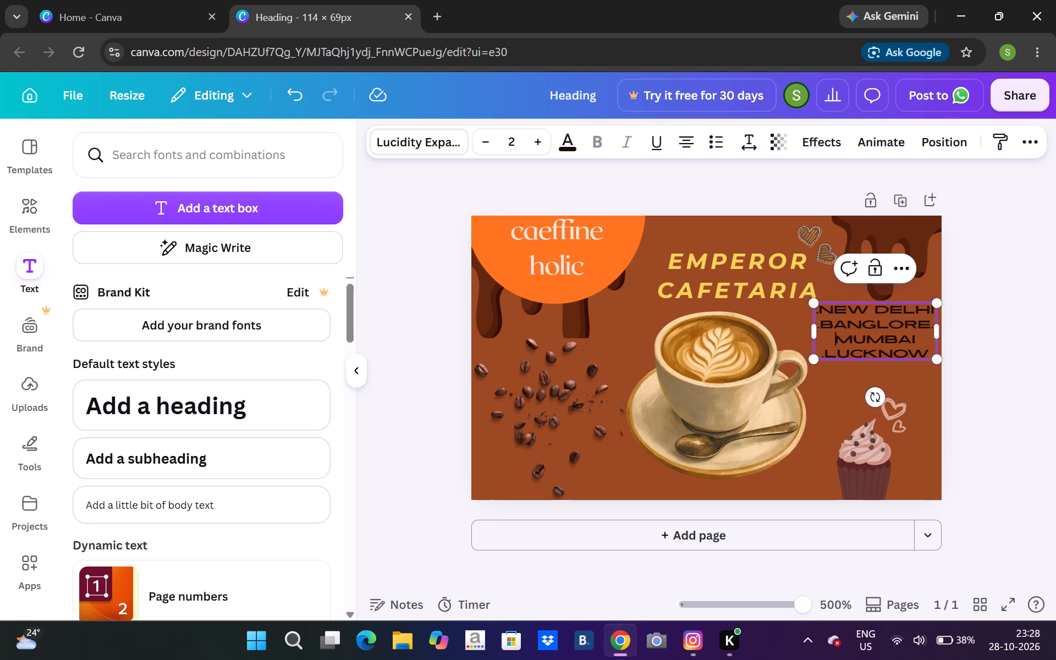
{"action": "left_click", "coordinate": [823, 342]}
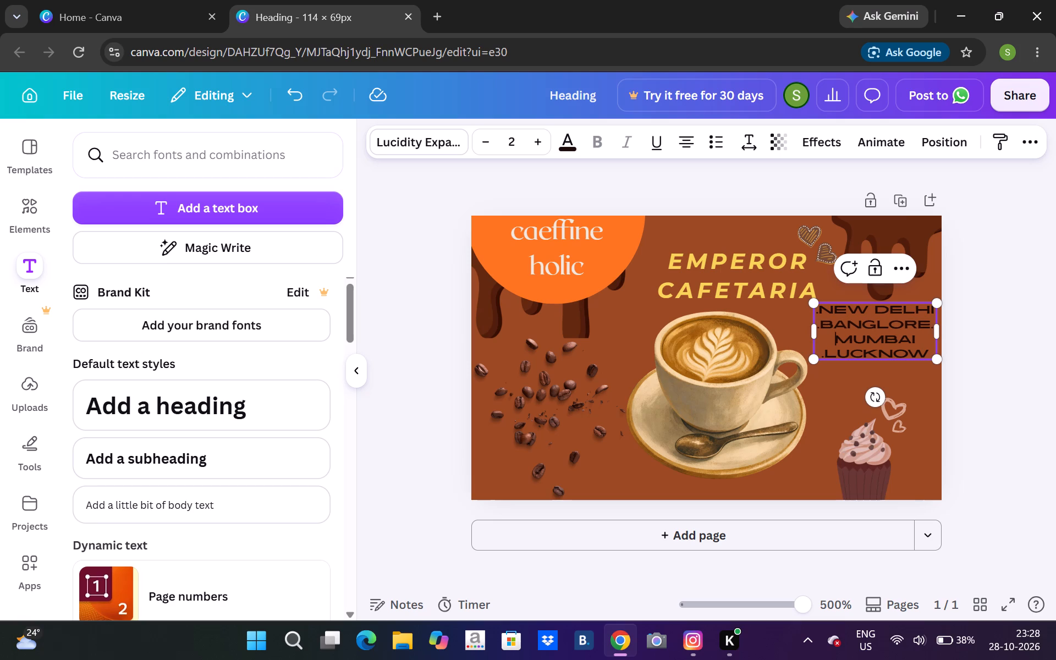
{"action": "triple_click", "coordinate": [828, 338]}
{"action": "left_click", "coordinate": [828, 338]}
{"action": "key", "text": "period"}
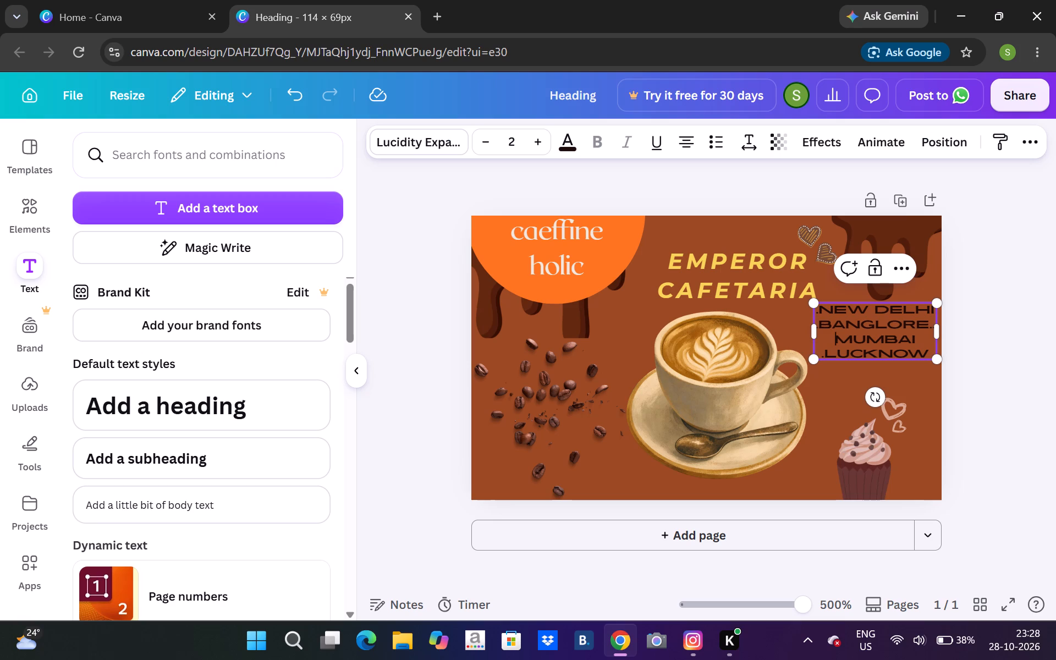
{"action": "type", "text": ".."}
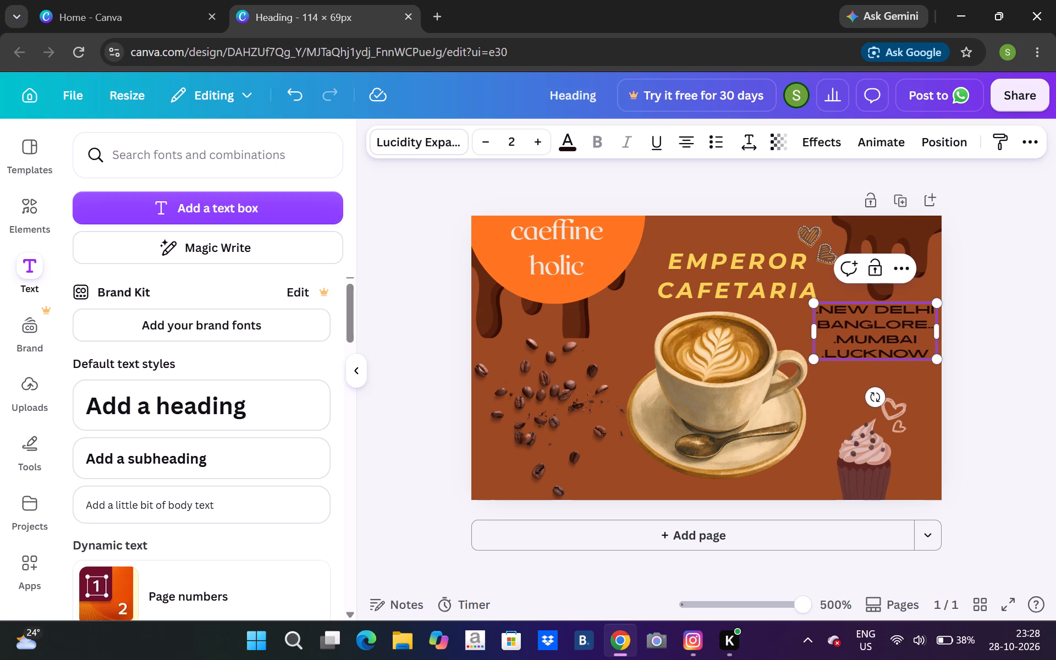
{"action": "left_click", "coordinate": [1043, 415]}
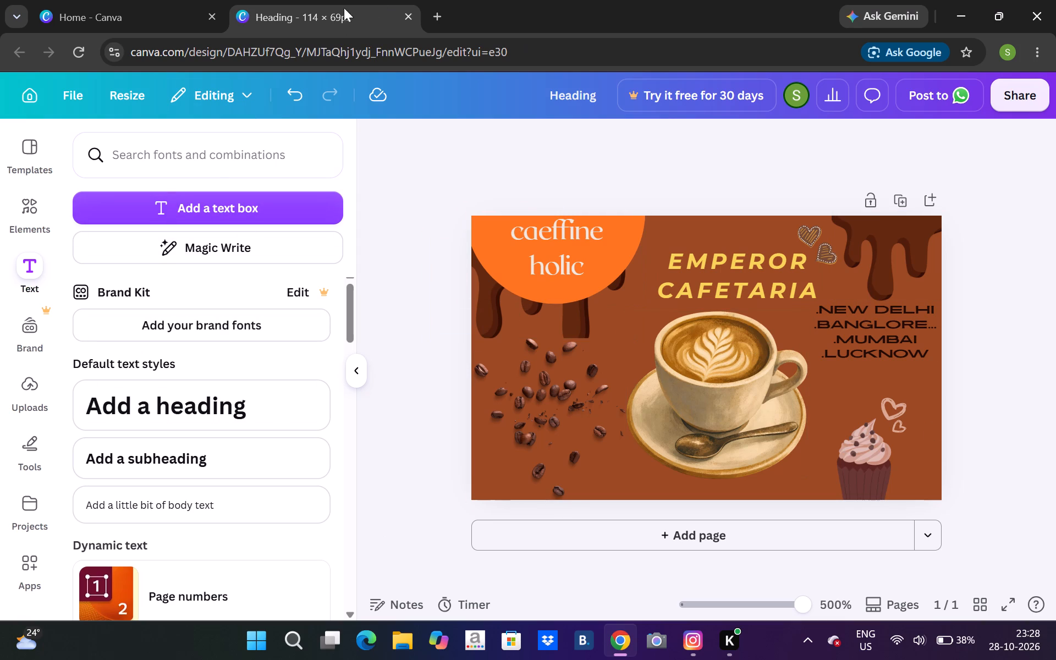
Add the "GOLDEN HOUR" text style to the card and move it down over the bottom edge.
{"action": "left_click", "coordinate": [24, 277]}
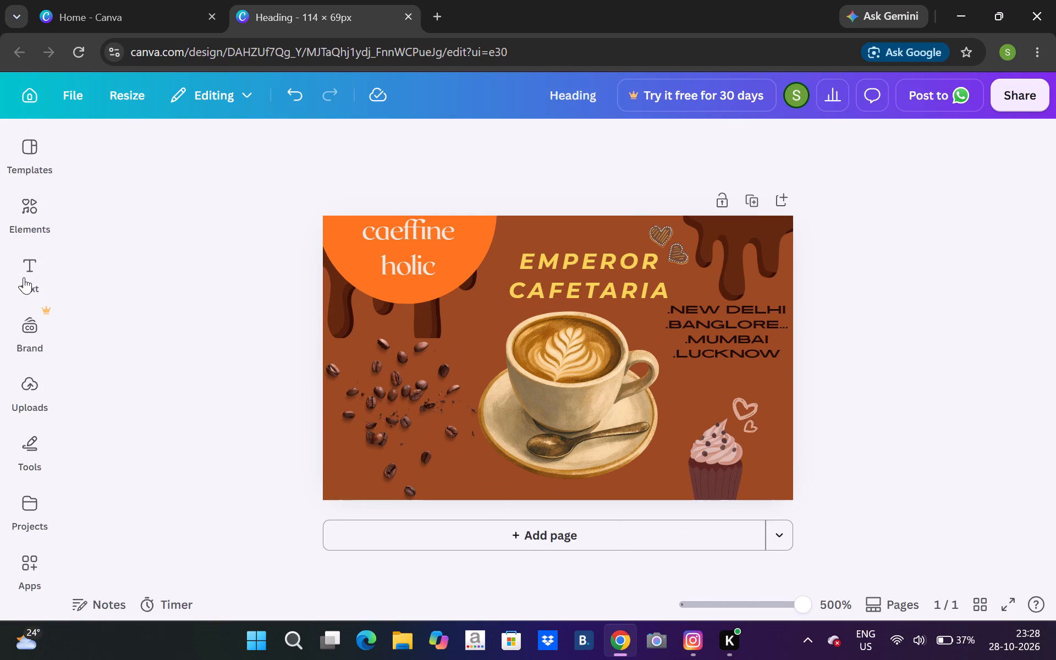
{"action": "left_click", "coordinate": [24, 277]}
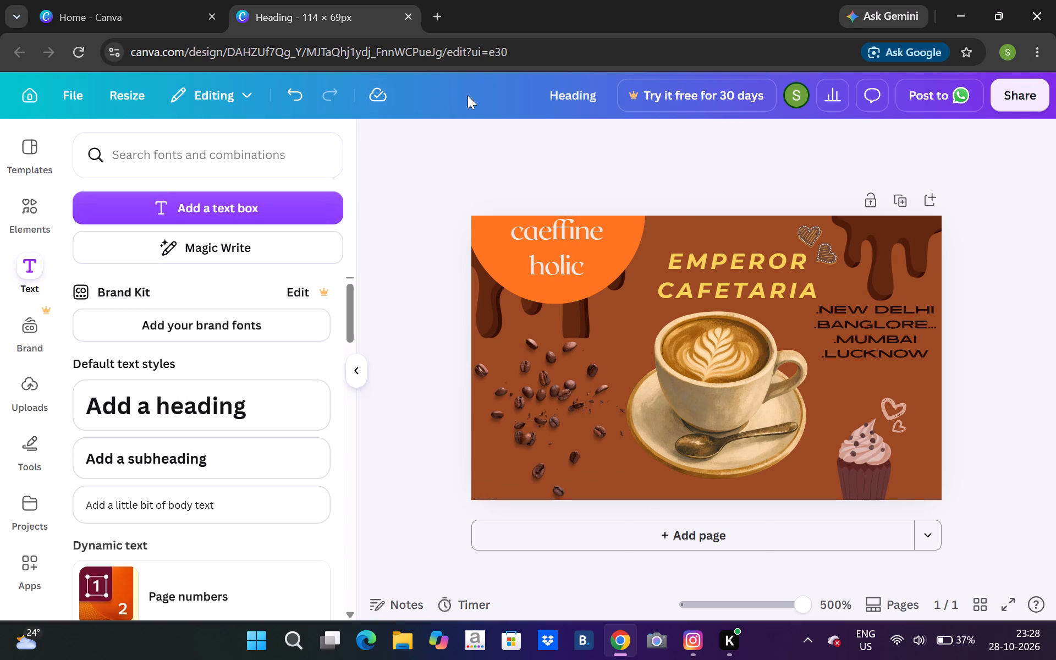
{"action": "left_click", "coordinate": [355, 459]}
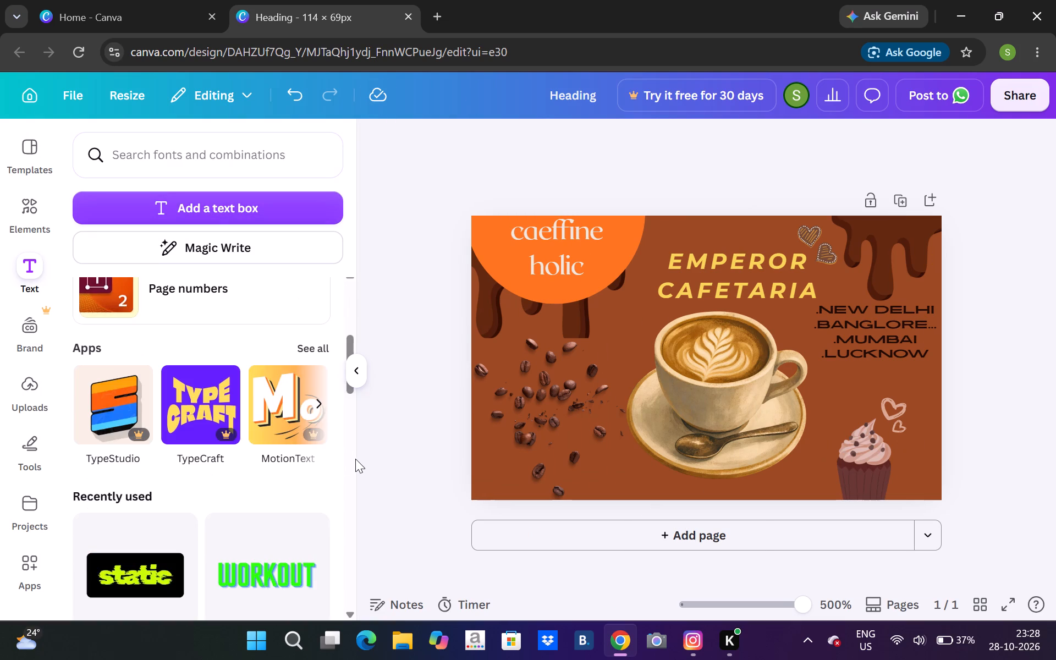
{"action": "left_click", "coordinate": [355, 459]}
{"action": "left_click", "coordinate": [355, 464]}
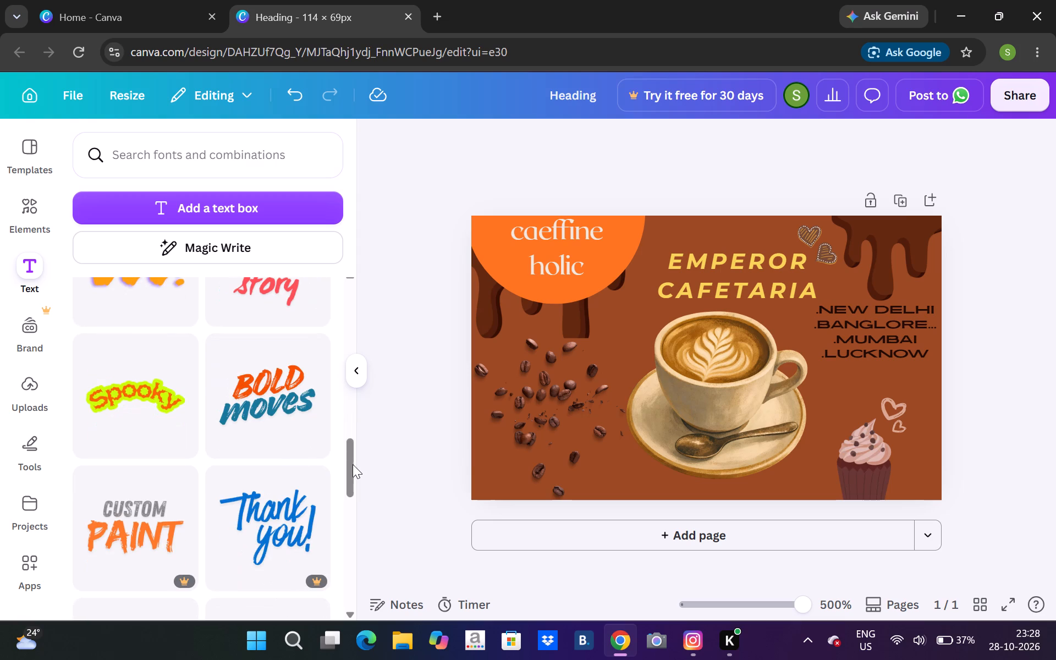
{"action": "left_click", "coordinate": [352, 531]}
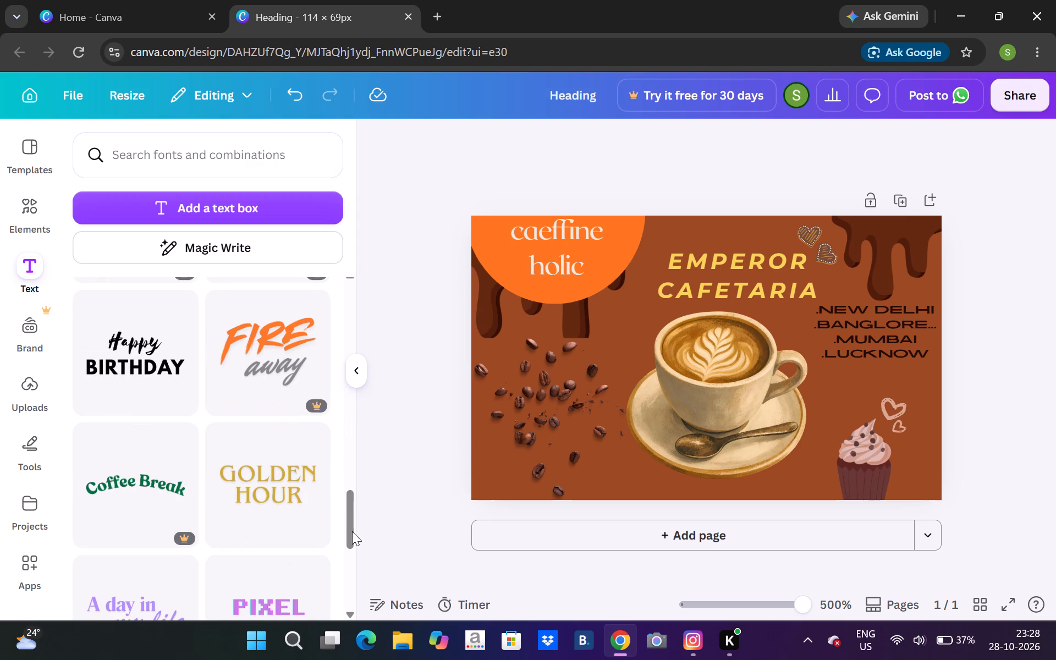
{"action": "left_click", "coordinate": [282, 510]}
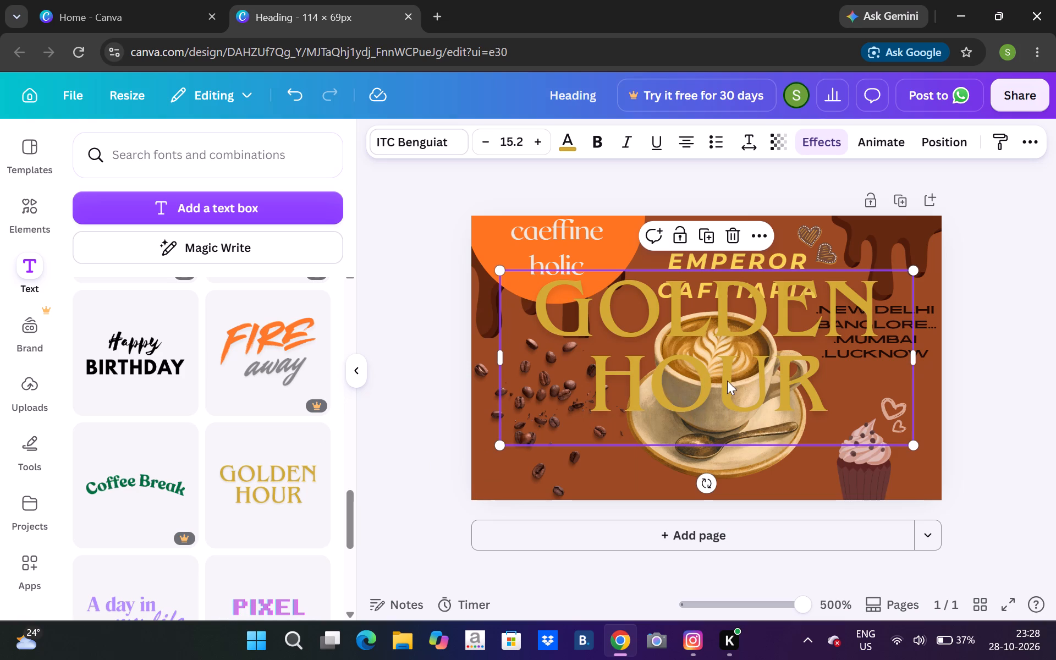
{"action": "left_click_drag", "start_coordinate": [723, 389], "coordinate": [714, 504]}
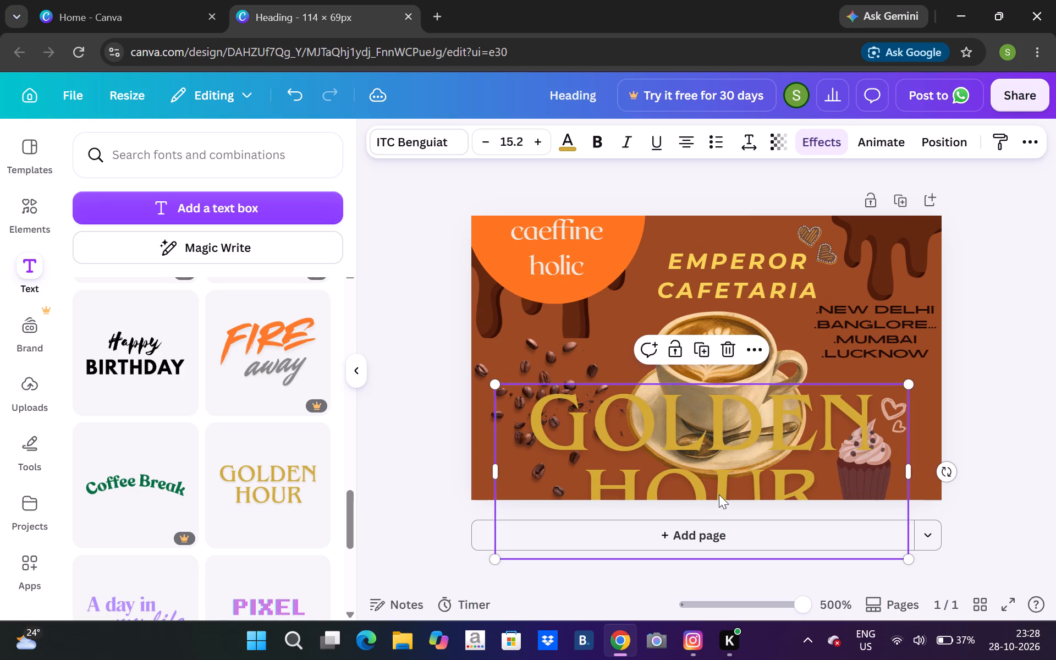
Replace the "GOLDEN HOUR" text with "SINCE".
{"action": "double_click", "coordinate": [719, 494]}
{"action": "key", "text": "BackSpace"}
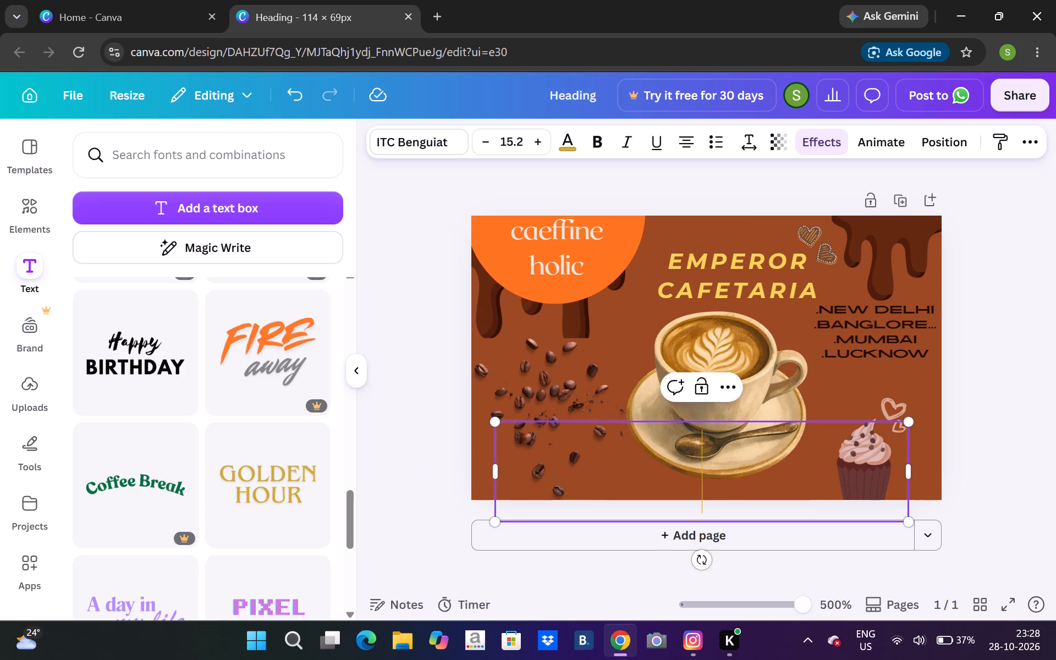
{"action": "type", "text": "sonc"}
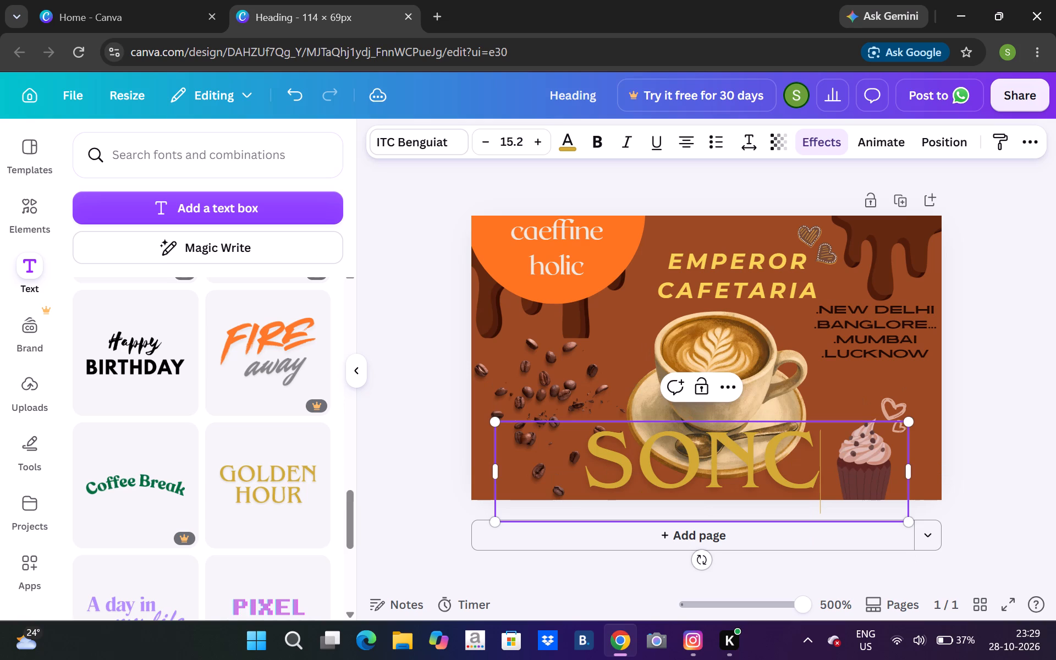
{"action": "key", "text": "BackSpace"}
{"action": "key", "text": "BackSpace"}
{"action": "key", "text": "BackSpace"}
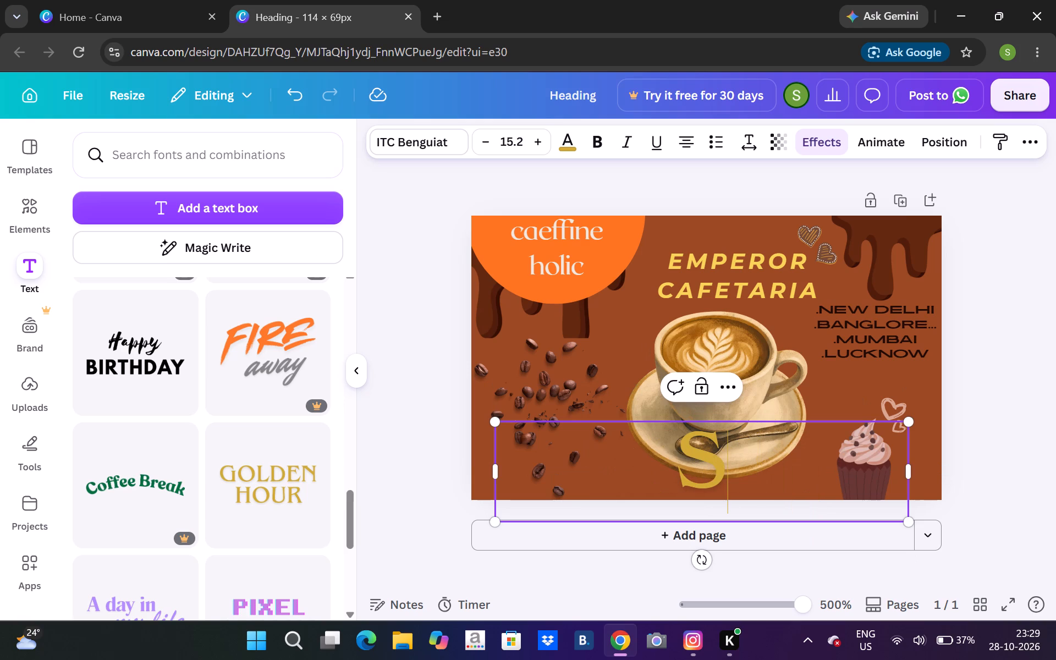
{"action": "type", "text": "in"}
{"action": "type", "text": "ce"}
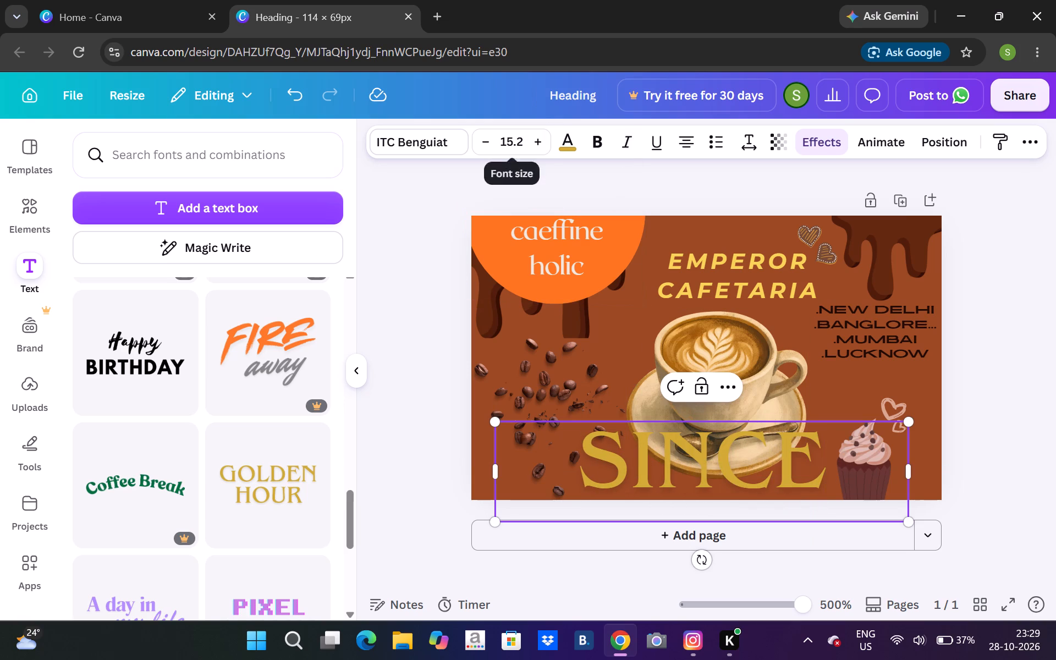
Reduce the "SINCE" text's font size to 4.2 and add the year so it reads "SINCE 2009".
{"action": "left_click", "coordinate": [490, 141]}
{"action": "triple_click", "coordinate": [490, 141]}
{"action": "triple_click", "coordinate": [490, 141]}
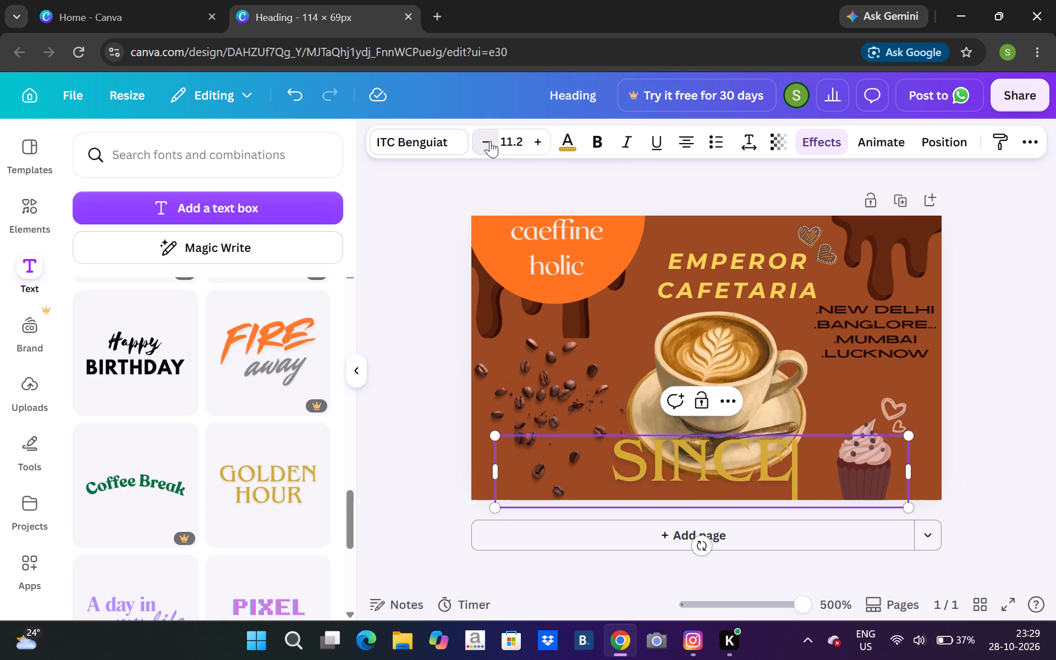
{"action": "triple_click", "coordinate": [490, 141]}
{"action": "left_click", "coordinate": [490, 141]}
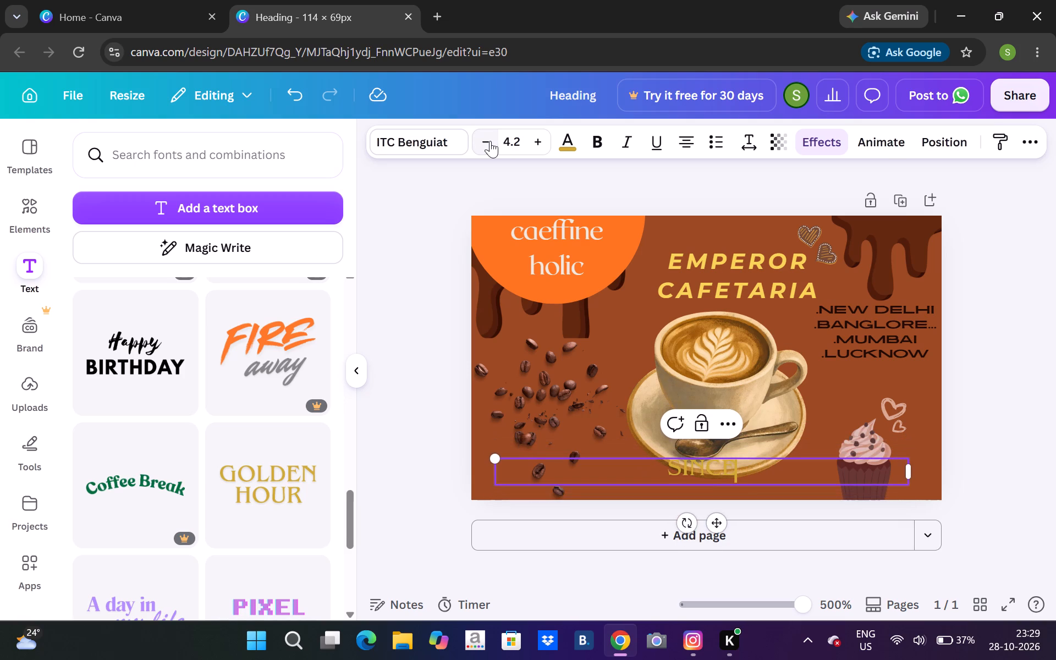
{"action": "key", "text": "space"}
{"action": "type", "text": "2009"}
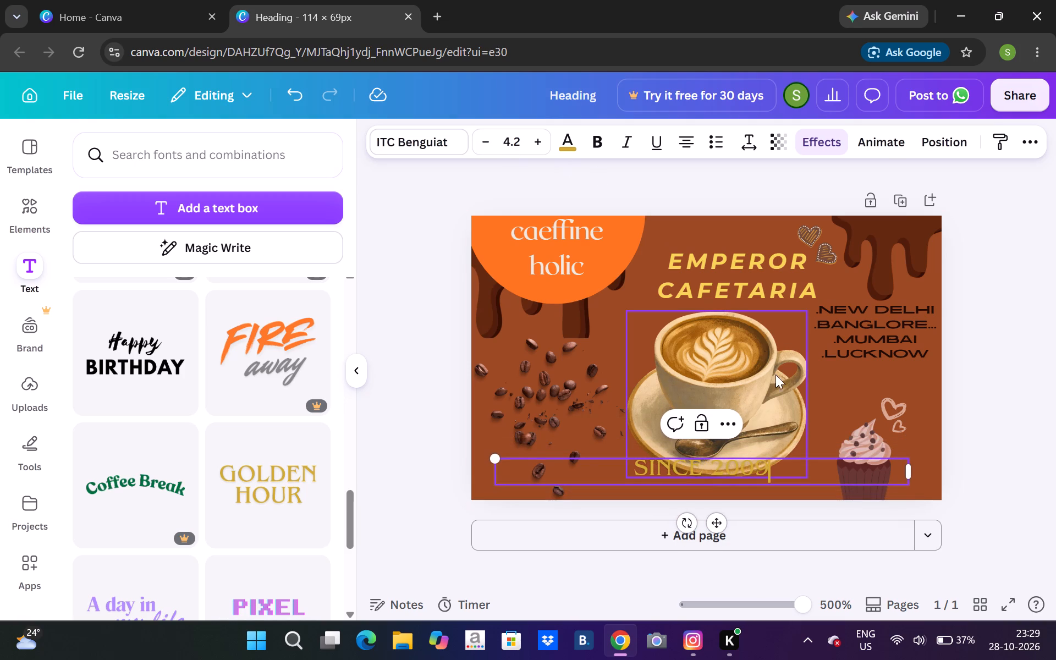
Position the "SINCE 2009" text centred horizontally below the coffee cup, near the card's bottom edge.
{"action": "left_click", "coordinate": [779, 482]}
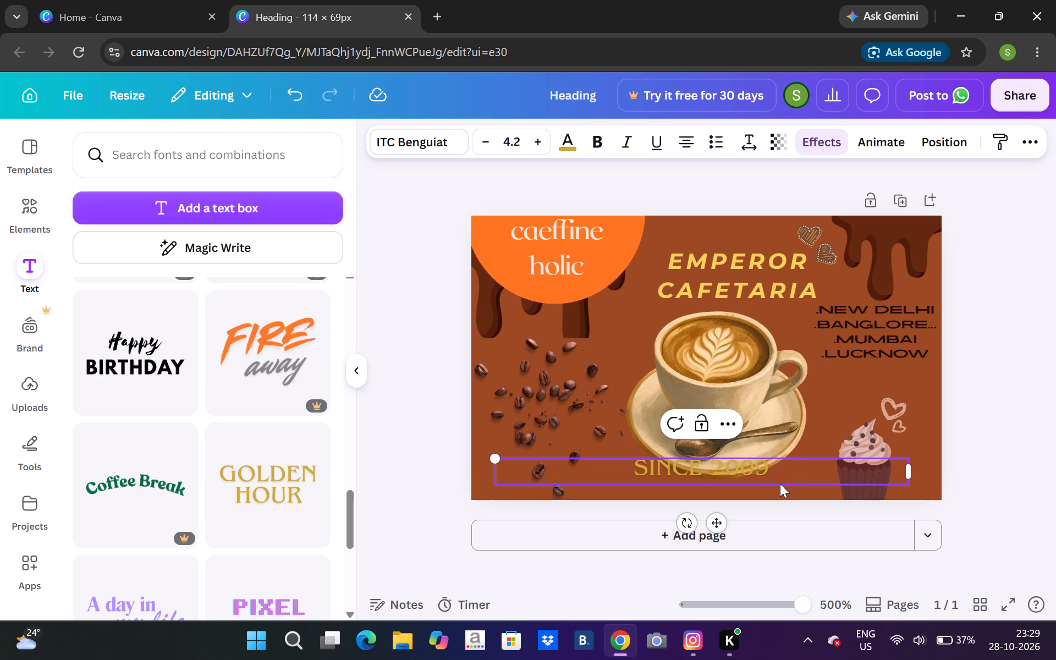
{"action": "left_click_drag", "start_coordinate": [781, 488], "coordinate": [784, 510]}
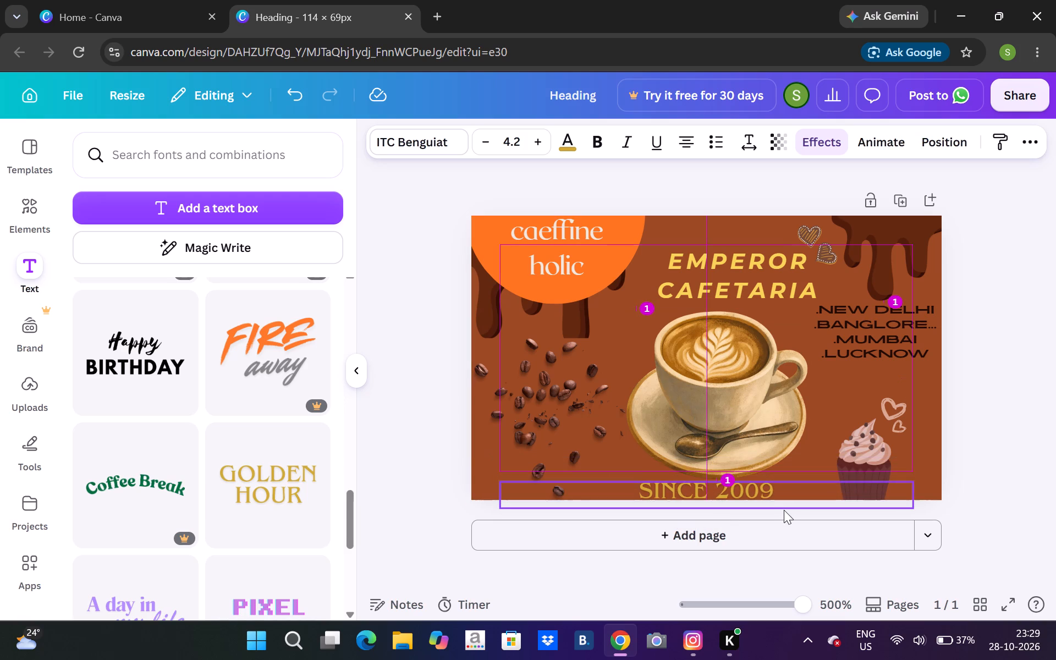
{"action": "left_click_drag", "start_coordinate": [784, 510], "coordinate": [786, 509]}
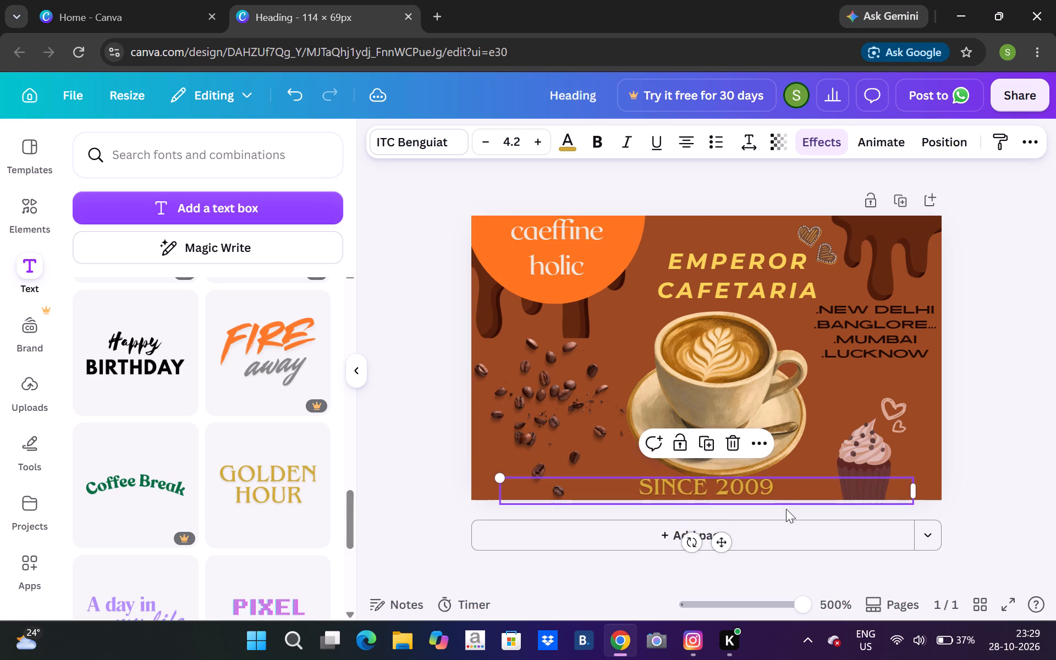
{"action": "left_click", "coordinate": [1033, 488]}
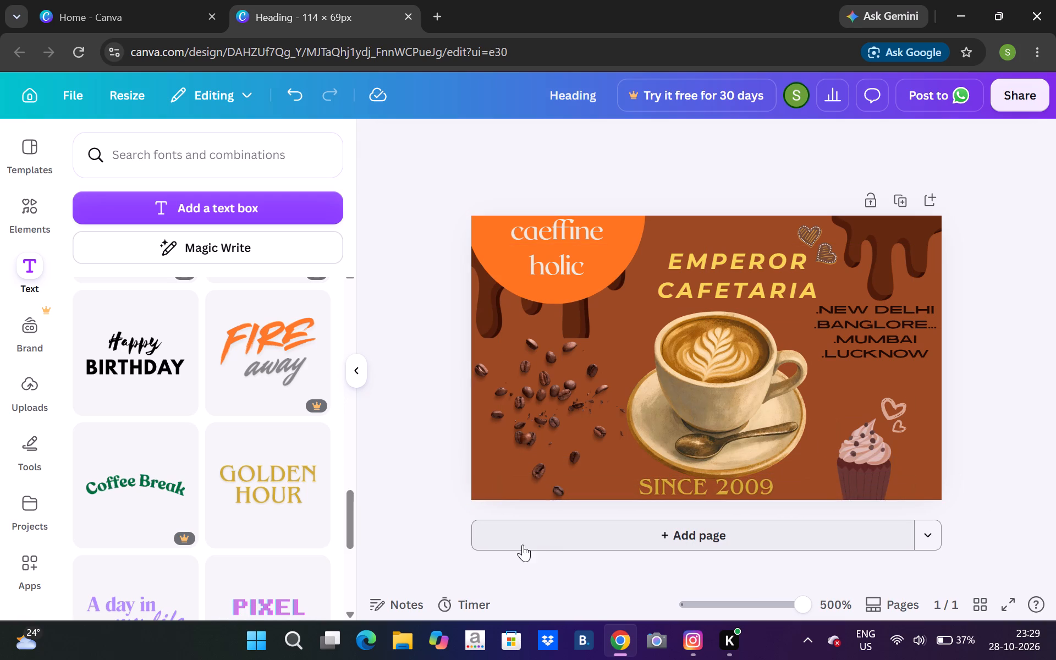
Shrink the coffee cup artwork slightly and move it up a little, leaving a gap above "SINCE 2009".
{"action": "left_click", "coordinate": [720, 437]}
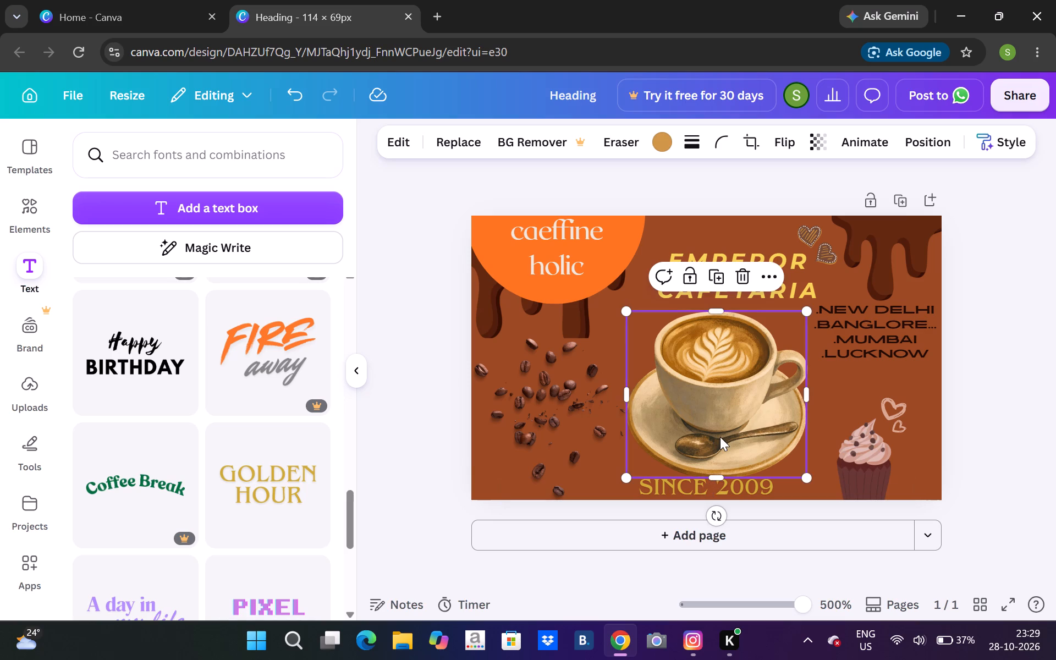
{"action": "left_click", "coordinate": [805, 472]}
{"action": "left_click", "coordinate": [758, 399]}
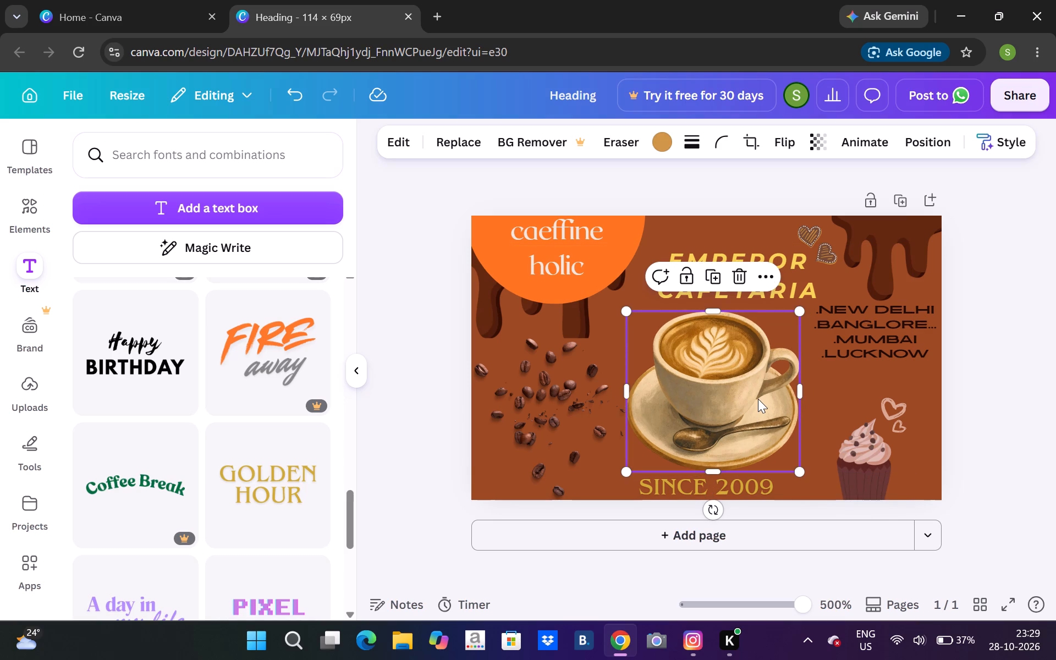
{"action": "left_click", "coordinate": [758, 399]}
{"action": "left_click_drag", "start_coordinate": [770, 371], "coordinate": [770, 366]}
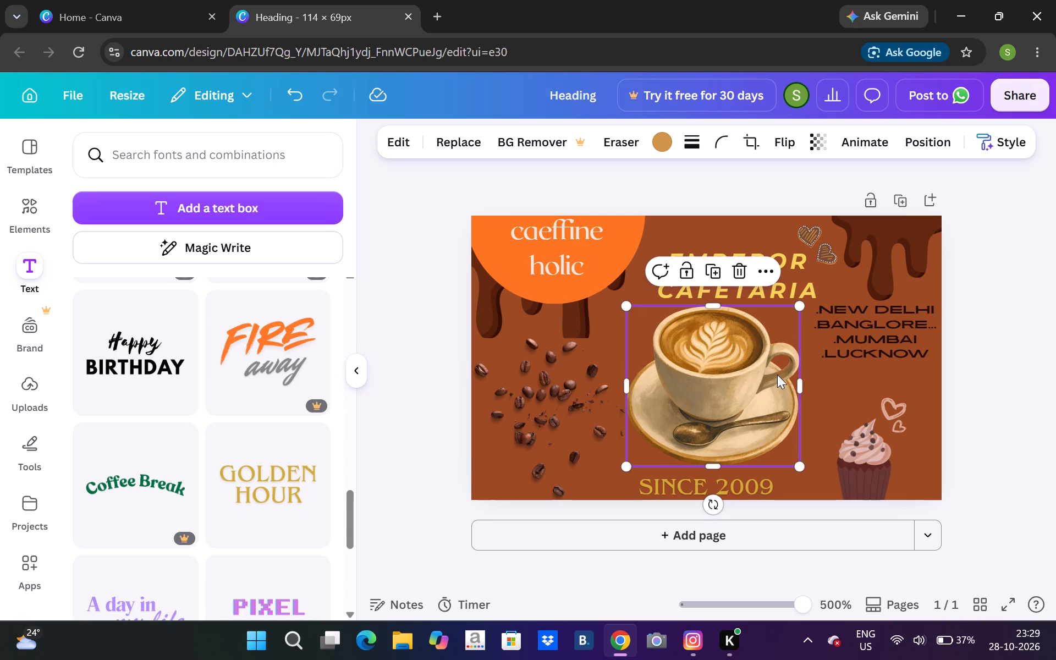
{"action": "left_click_drag", "start_coordinate": [1055, 383], "coordinate": [1013, 209]}
{"action": "left_click_drag", "start_coordinate": [1013, 209], "coordinate": [991, 207]}
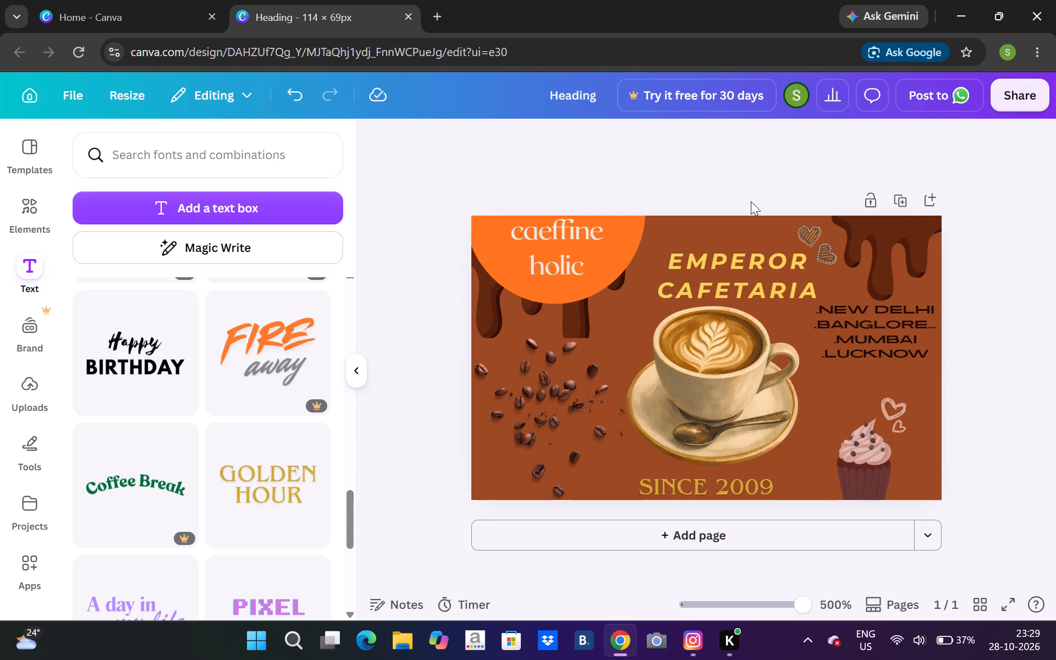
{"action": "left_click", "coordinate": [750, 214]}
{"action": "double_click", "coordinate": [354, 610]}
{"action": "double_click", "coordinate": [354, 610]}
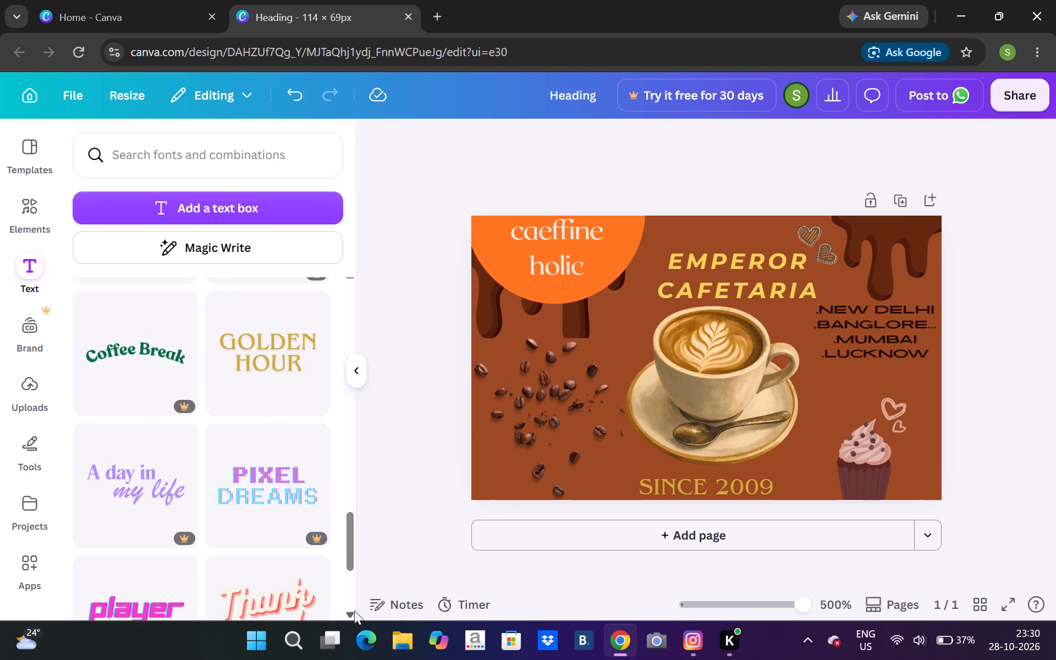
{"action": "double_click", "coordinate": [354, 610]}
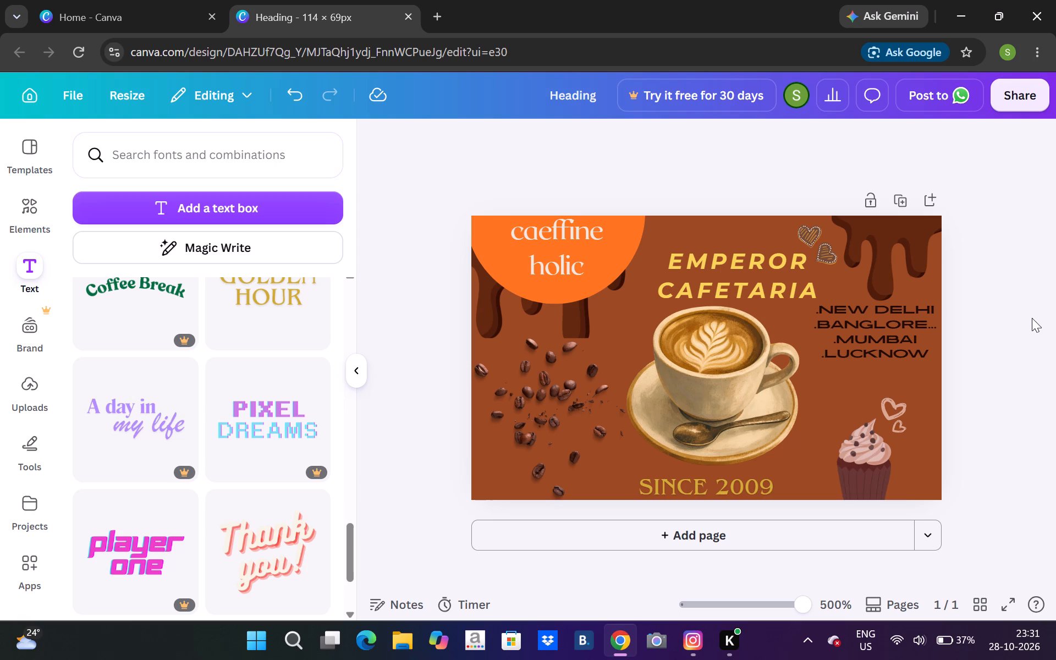
Add a blank page after the coffee card.
{"action": "left_click", "coordinate": [729, 536]}
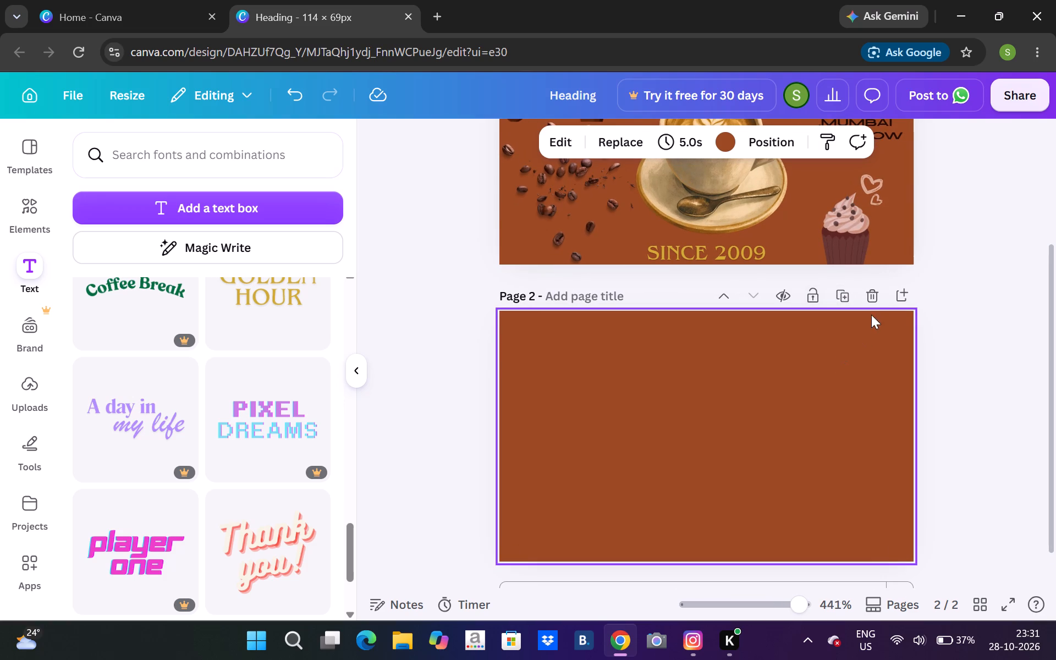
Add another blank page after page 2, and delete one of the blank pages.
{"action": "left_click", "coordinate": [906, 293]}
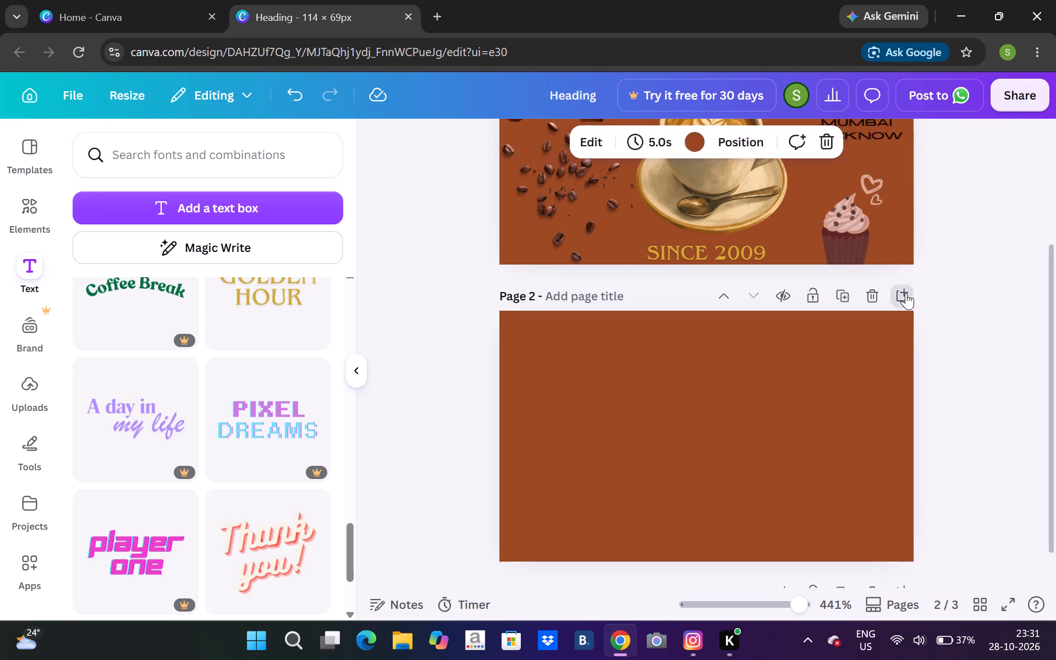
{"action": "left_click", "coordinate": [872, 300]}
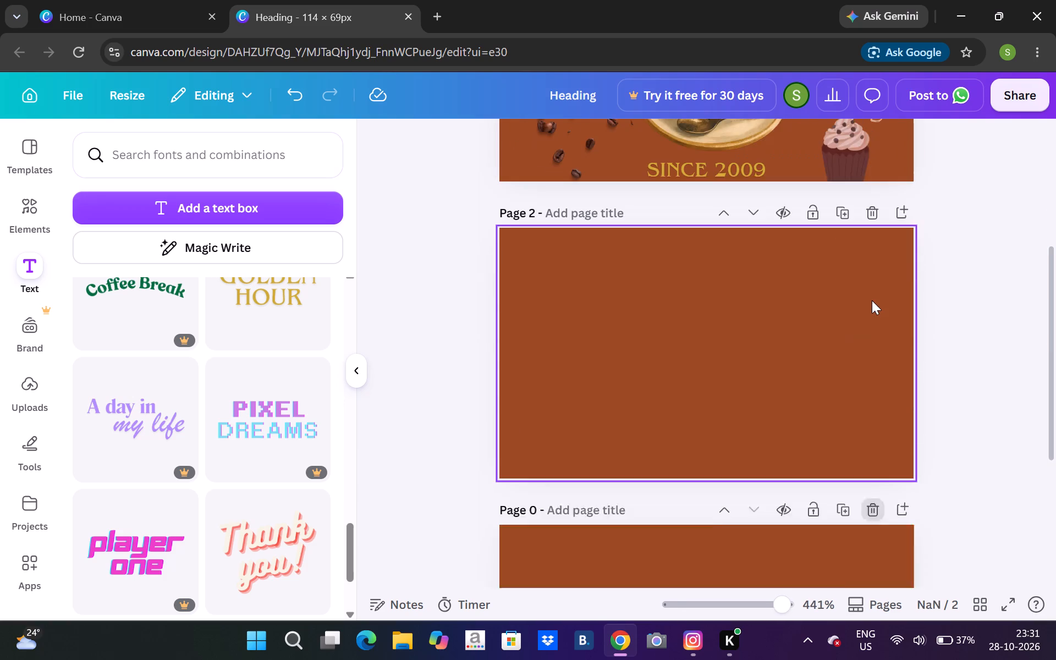
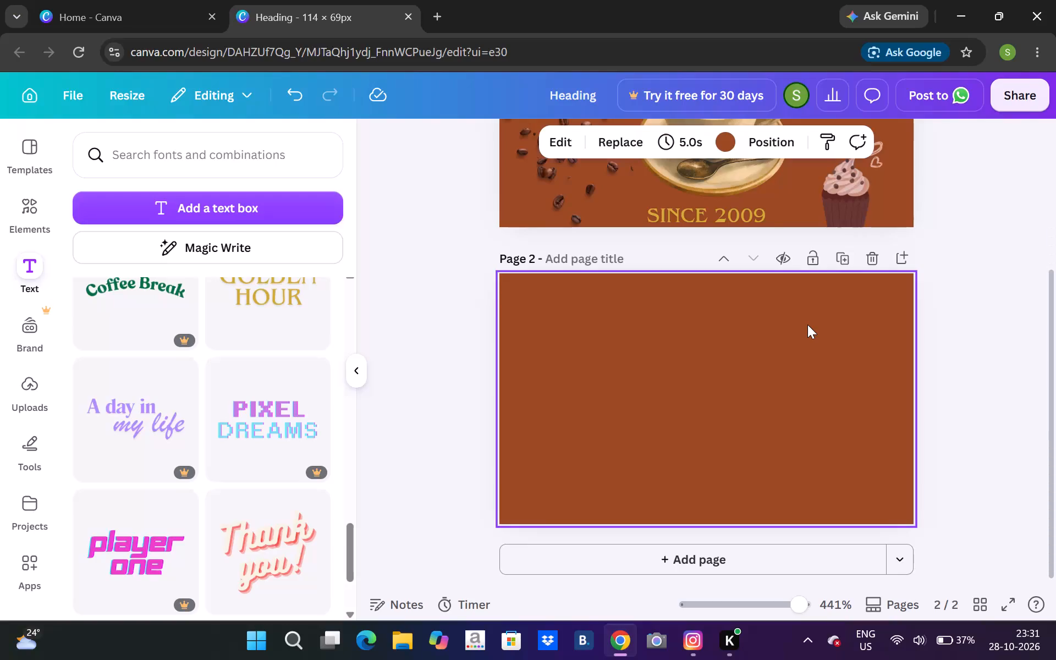
Set page 2's background to the default black-to-blue gradient, after trying solid yellow and solid dark blue.
{"action": "left_click", "coordinate": [727, 130]}
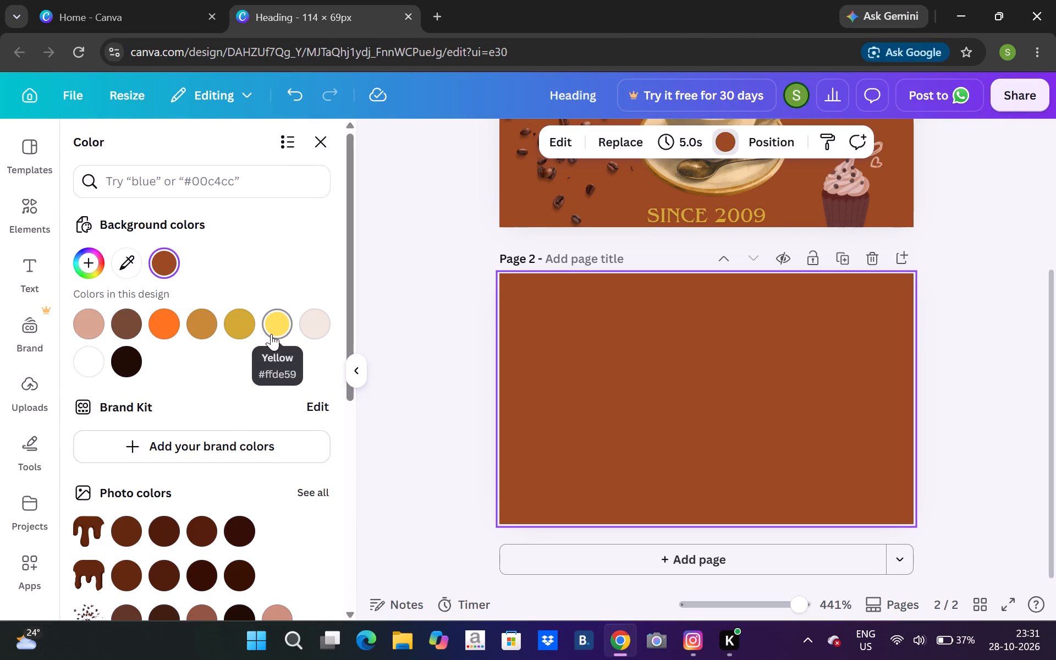
{"action": "left_click", "coordinate": [271, 334]}
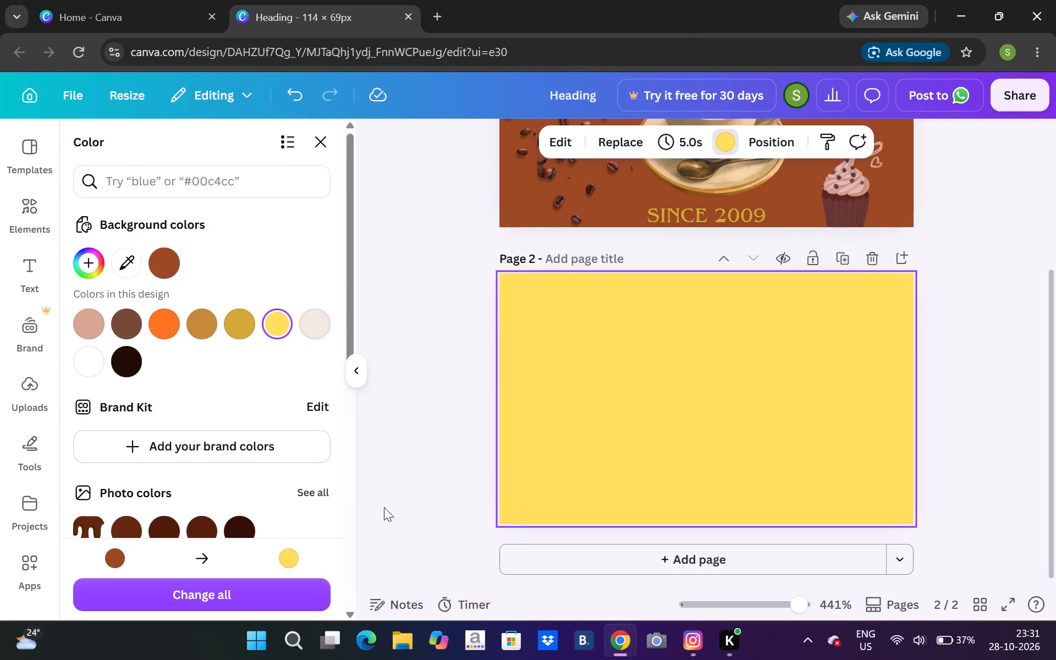
{"action": "triple_click", "coordinate": [348, 607]}
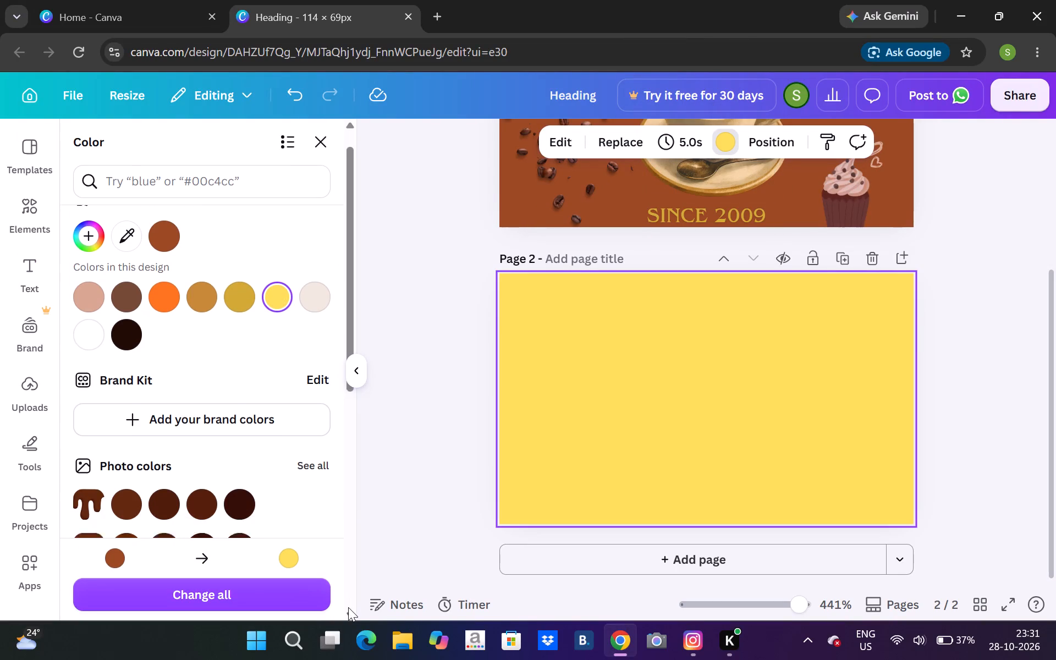
{"action": "triple_click", "coordinate": [348, 607]}
{"action": "triple_click", "coordinate": [348, 607]}
{"action": "double_click", "coordinate": [348, 607]}
{"action": "left_click_drag", "start_coordinate": [348, 607], "coordinate": [321, 505]}
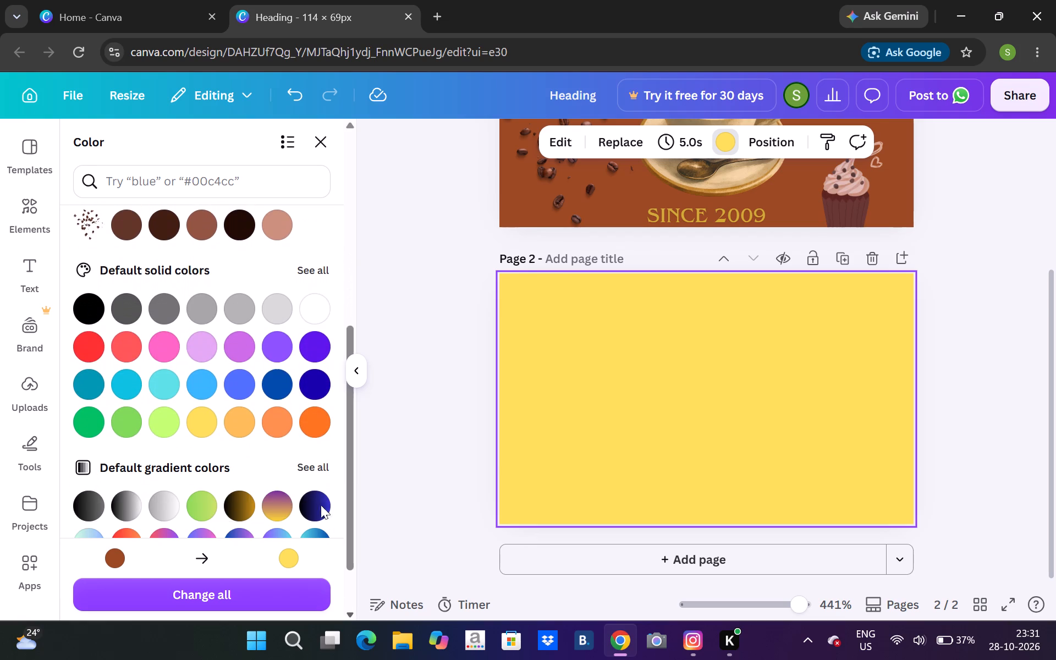
{"action": "left_click_drag", "start_coordinate": [321, 505], "coordinate": [273, 388]}
{"action": "left_click", "coordinate": [273, 388]}
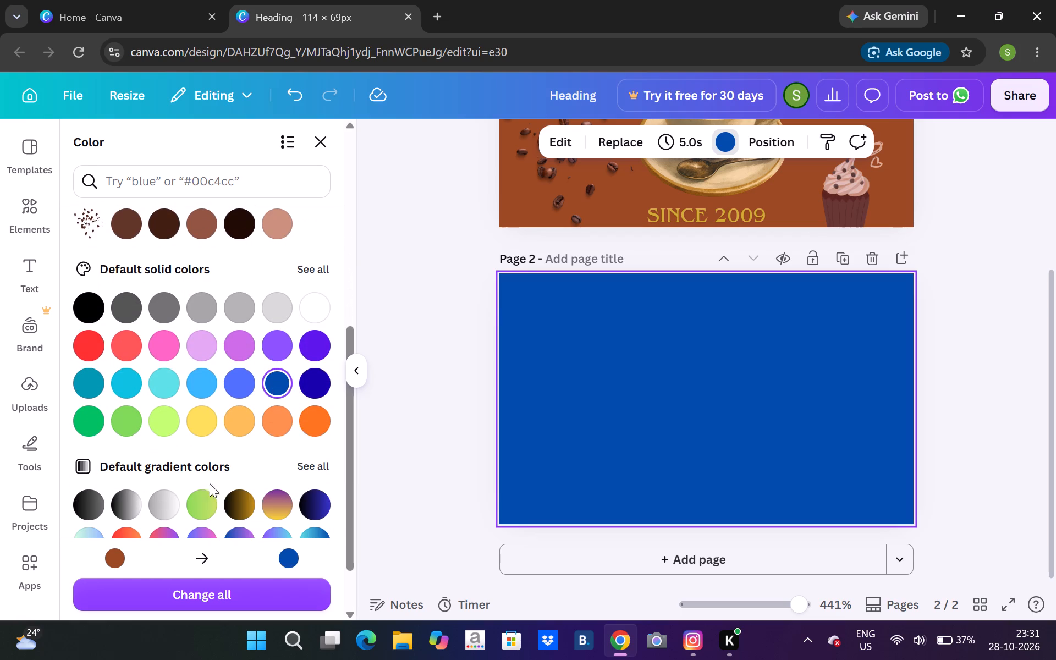
{"action": "left_click", "coordinate": [313, 502]}
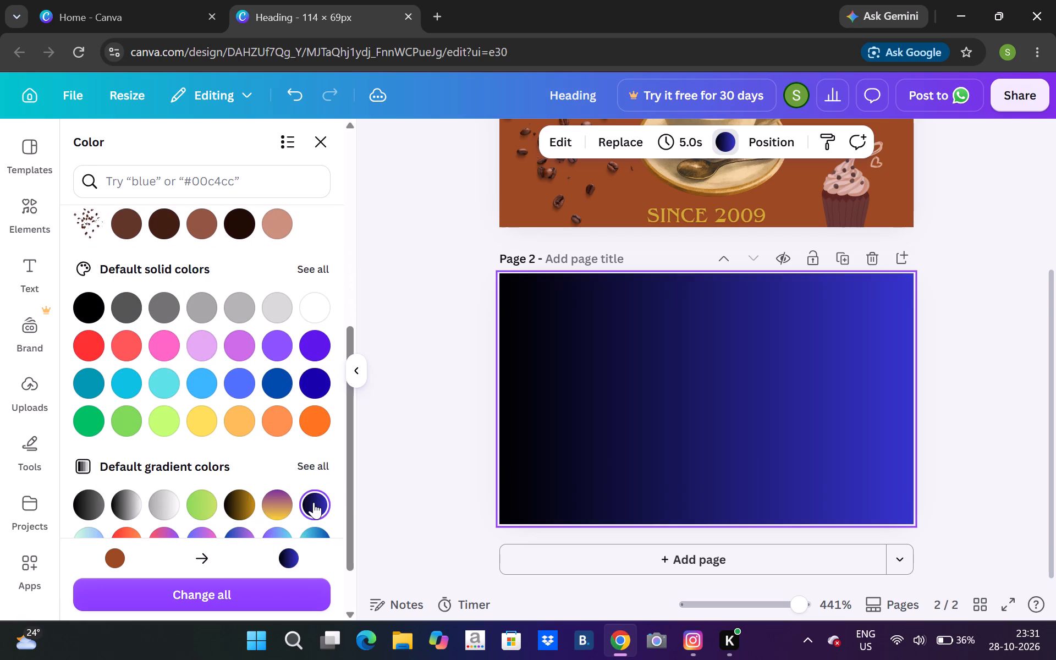
Search the elements library for "gaming" and look through the results, especially the graphics.
{"action": "left_click", "coordinate": [30, 218]}
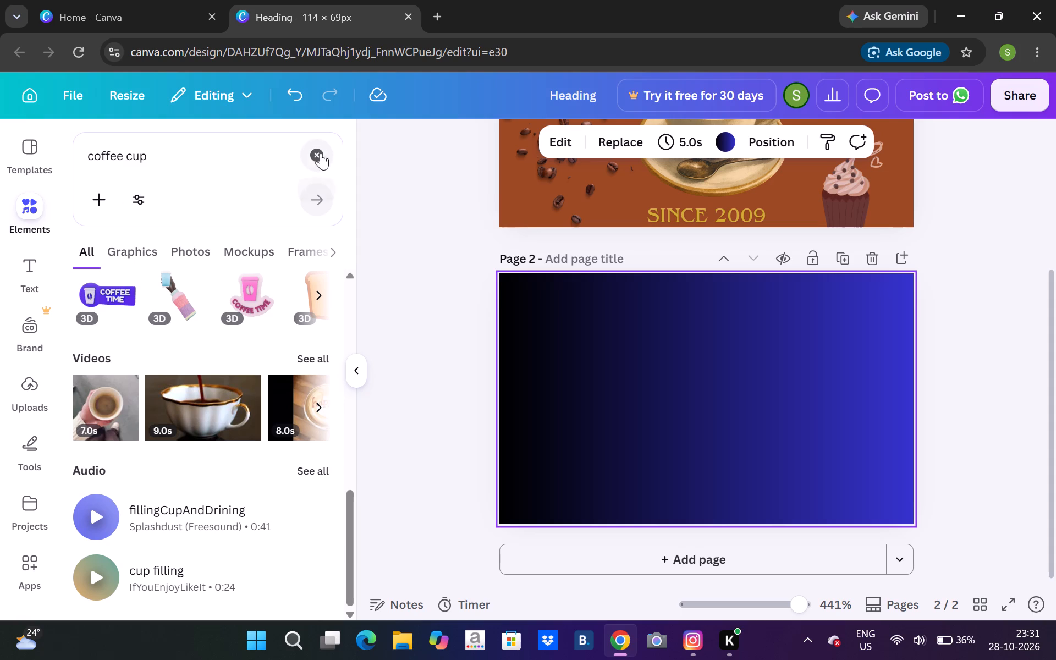
{"action": "left_click", "coordinate": [321, 151]}
{"action": "left_click", "coordinate": [322, 155]}
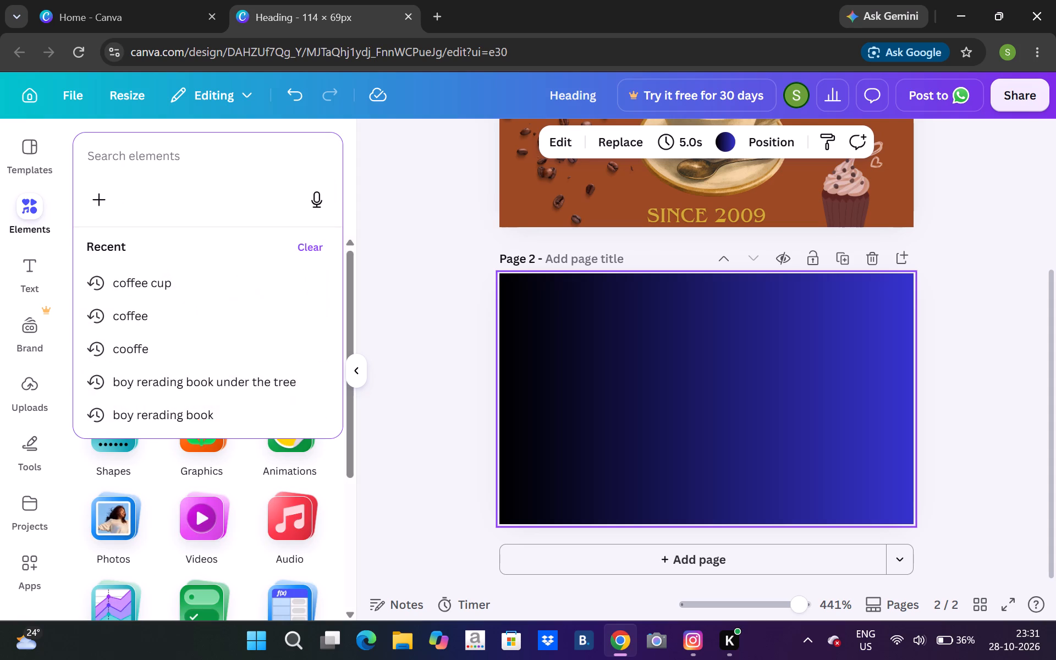
{"action": "type", "text": "gaming"}
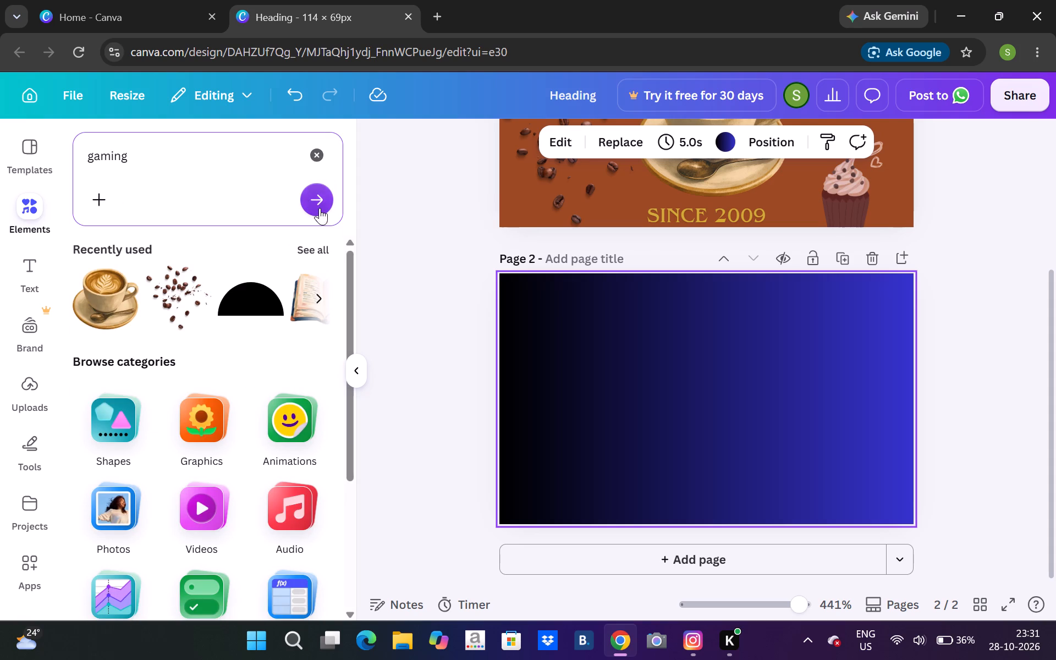
{"action": "left_click", "coordinate": [320, 208]}
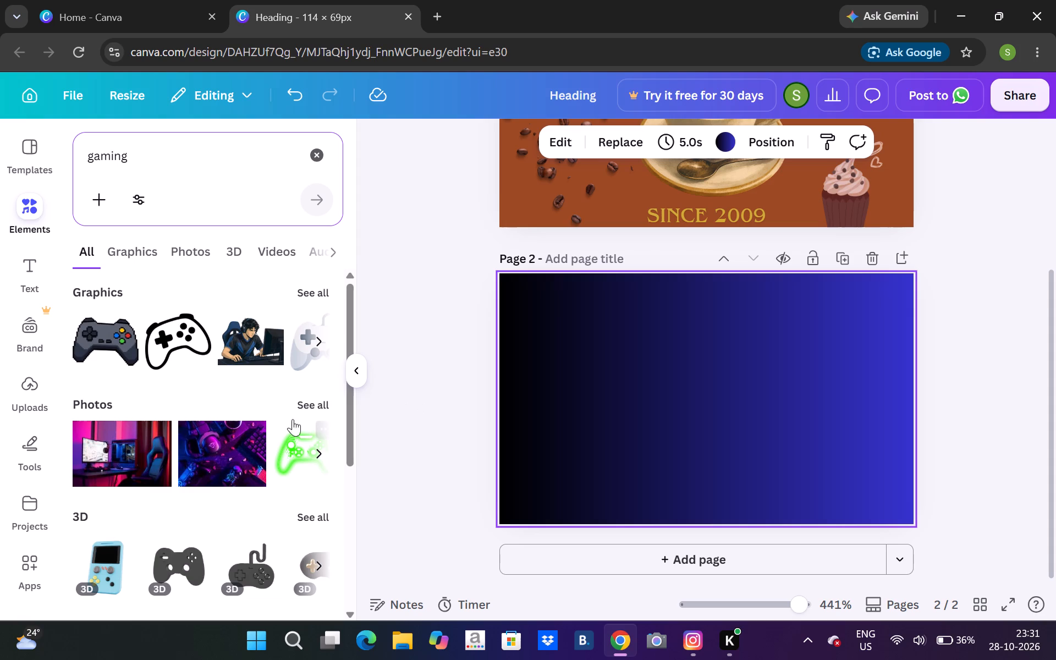
{"action": "left_click", "coordinate": [346, 469]}
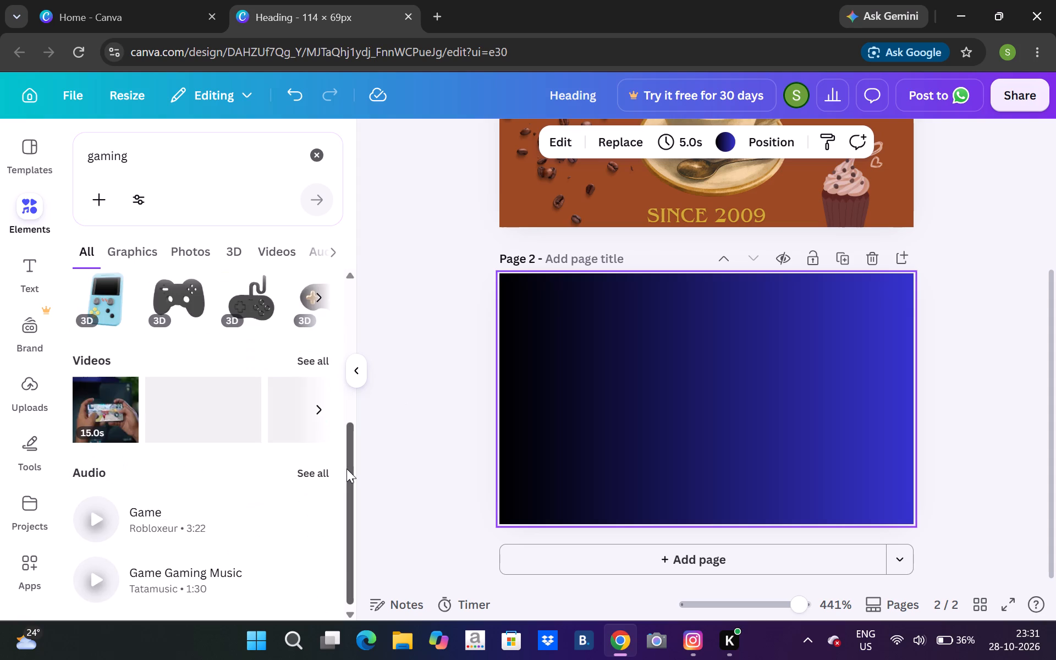
{"action": "left_click", "coordinate": [357, 391]}
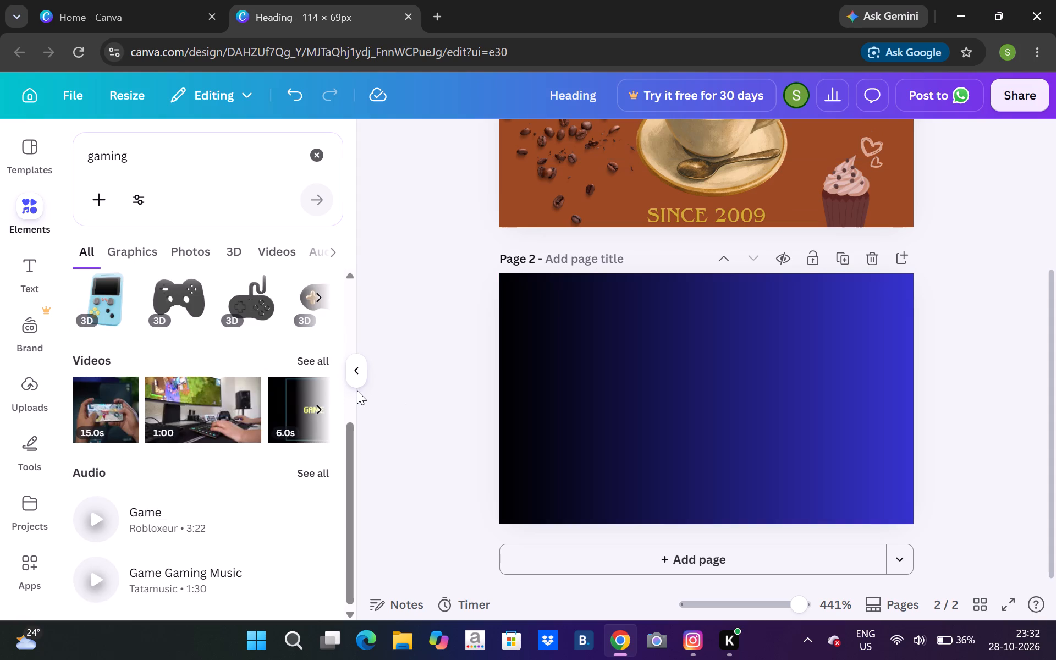
{"action": "left_click", "coordinate": [343, 270]}
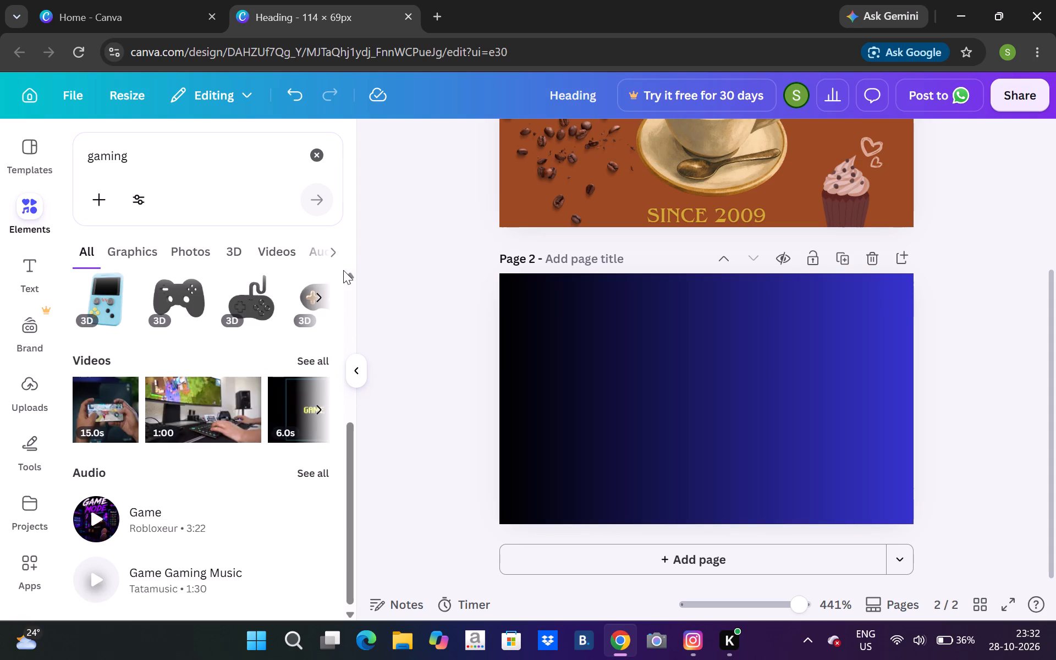
{"action": "left_click", "coordinate": [344, 317]}
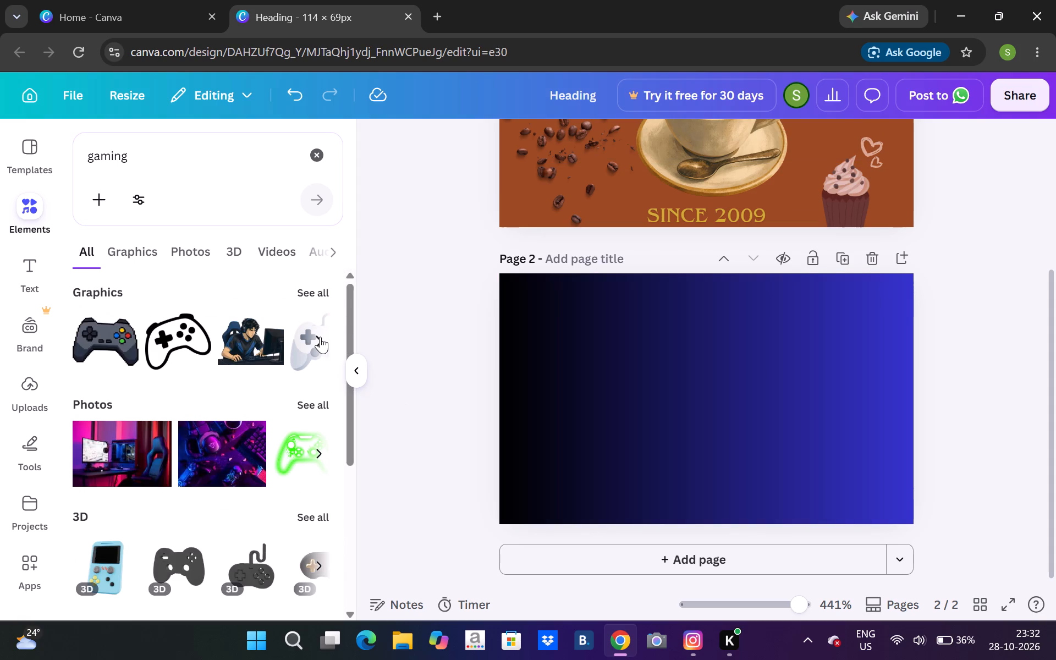
{"action": "left_click", "coordinate": [320, 337]}
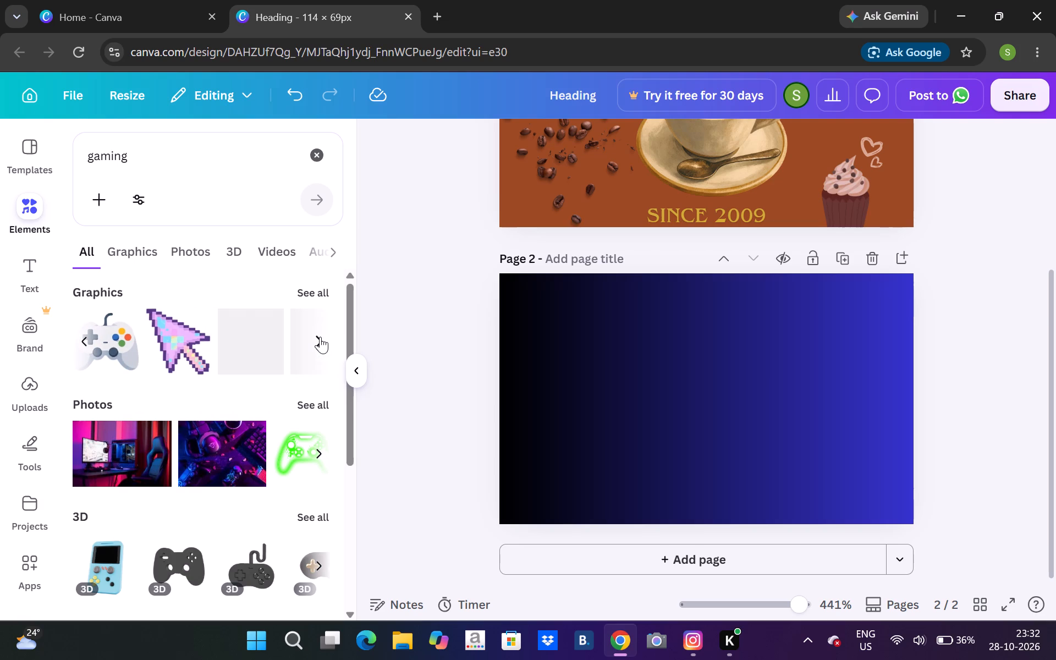
{"action": "left_click", "coordinate": [320, 337]}
{"action": "left_click", "coordinate": [320, 337]}
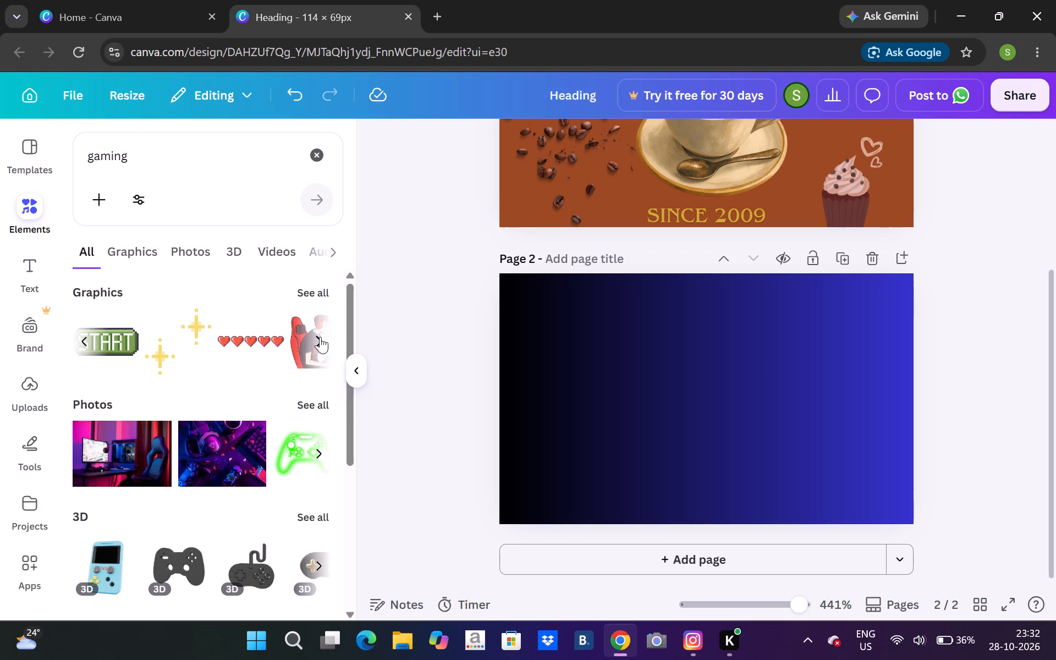
{"action": "left_click", "coordinate": [320, 337]}
{"action": "left_click", "coordinate": [320, 337]}
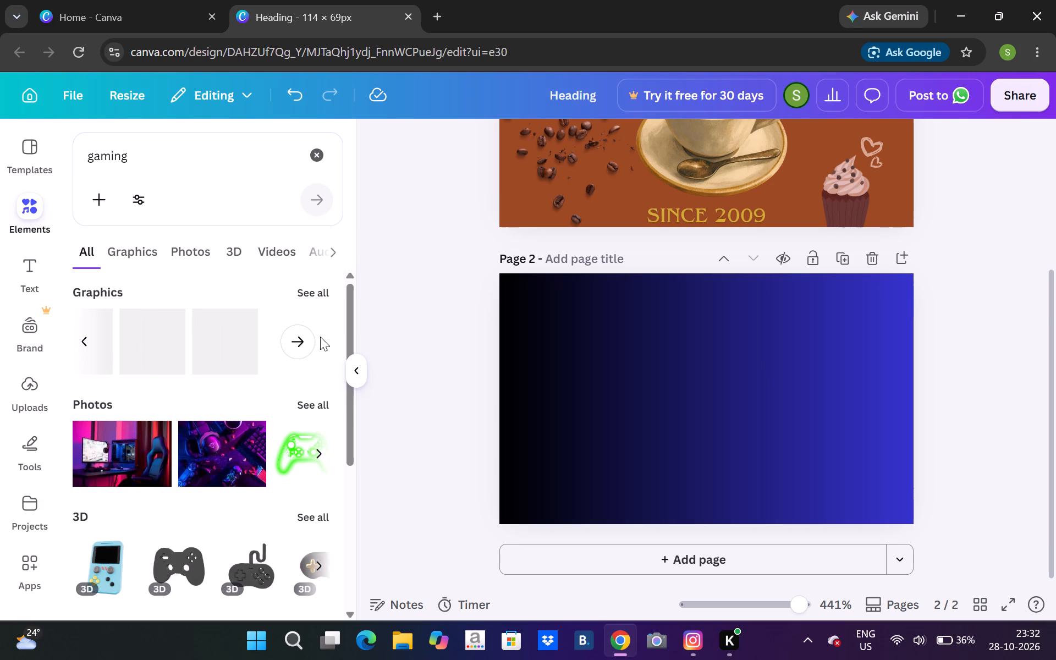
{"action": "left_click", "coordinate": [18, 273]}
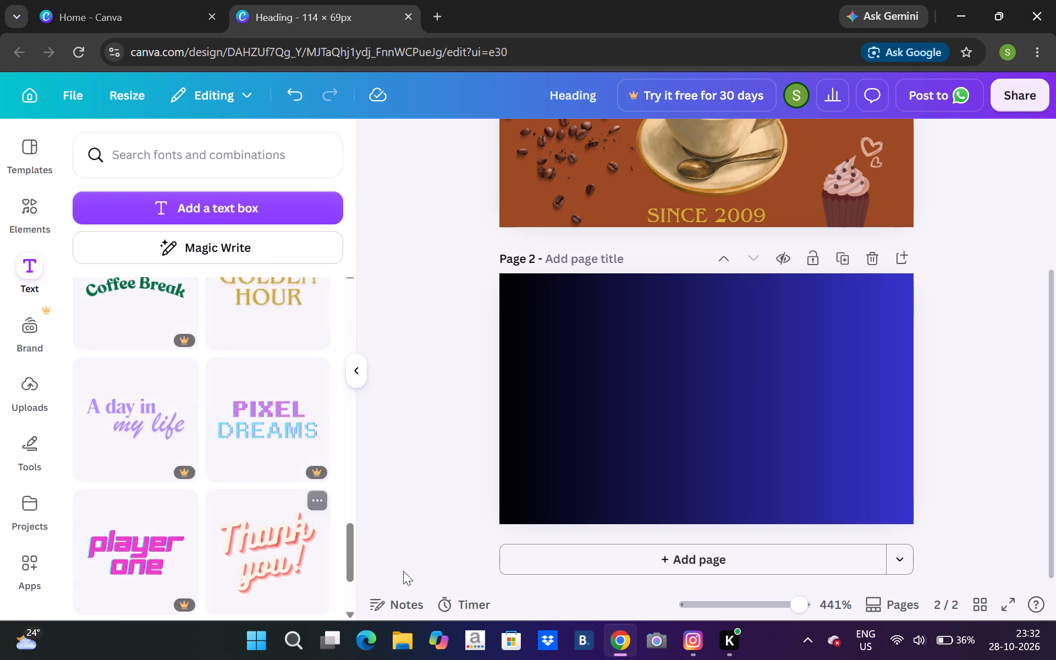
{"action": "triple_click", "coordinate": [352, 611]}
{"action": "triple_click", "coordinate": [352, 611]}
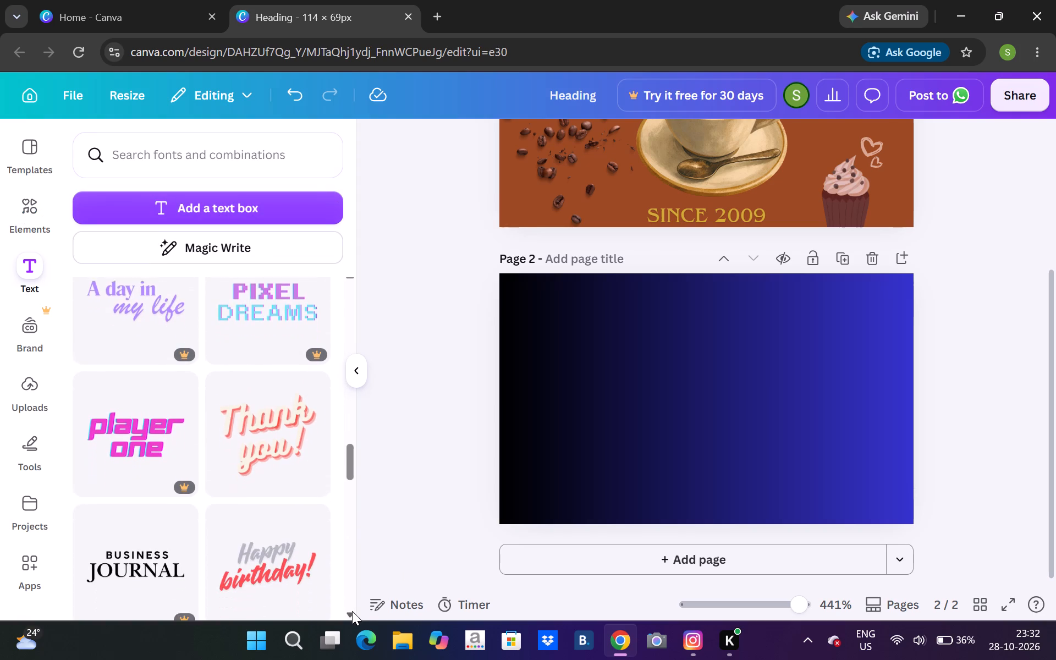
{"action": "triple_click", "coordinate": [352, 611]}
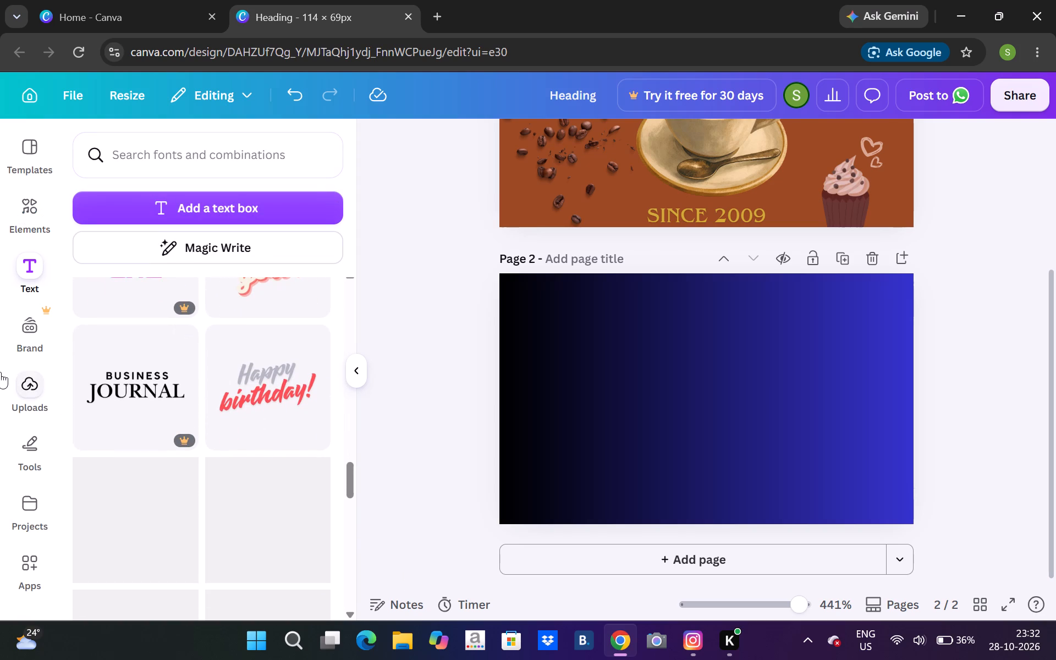
Search the elements library for "cafe" and look through the graphics, photos and other results.
{"action": "left_click", "coordinate": [19, 226]}
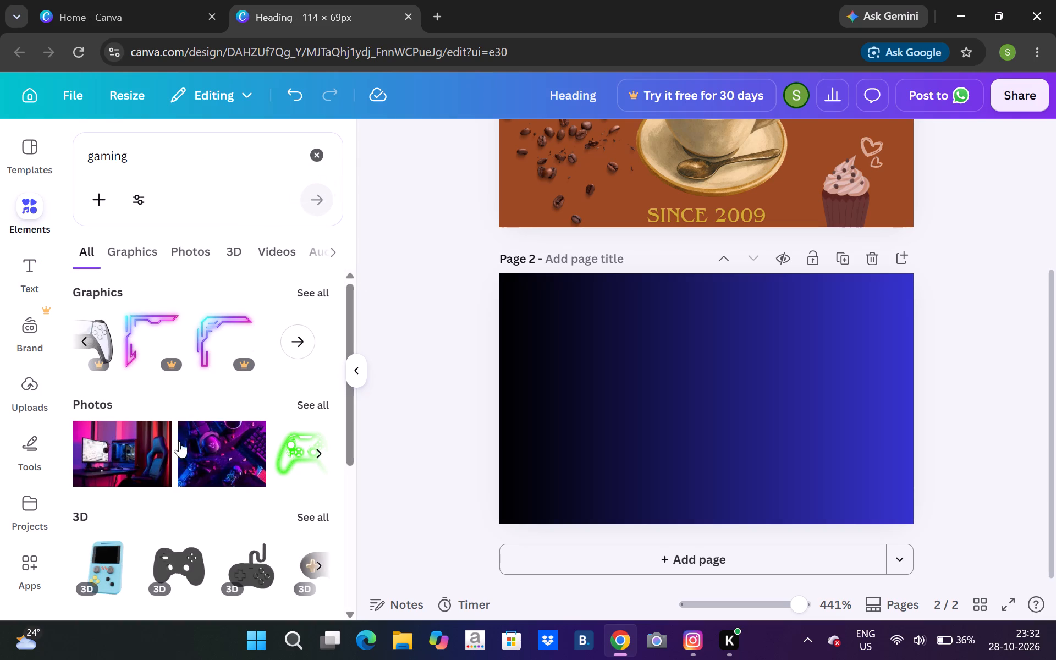
{"action": "left_click", "coordinate": [306, 150]}
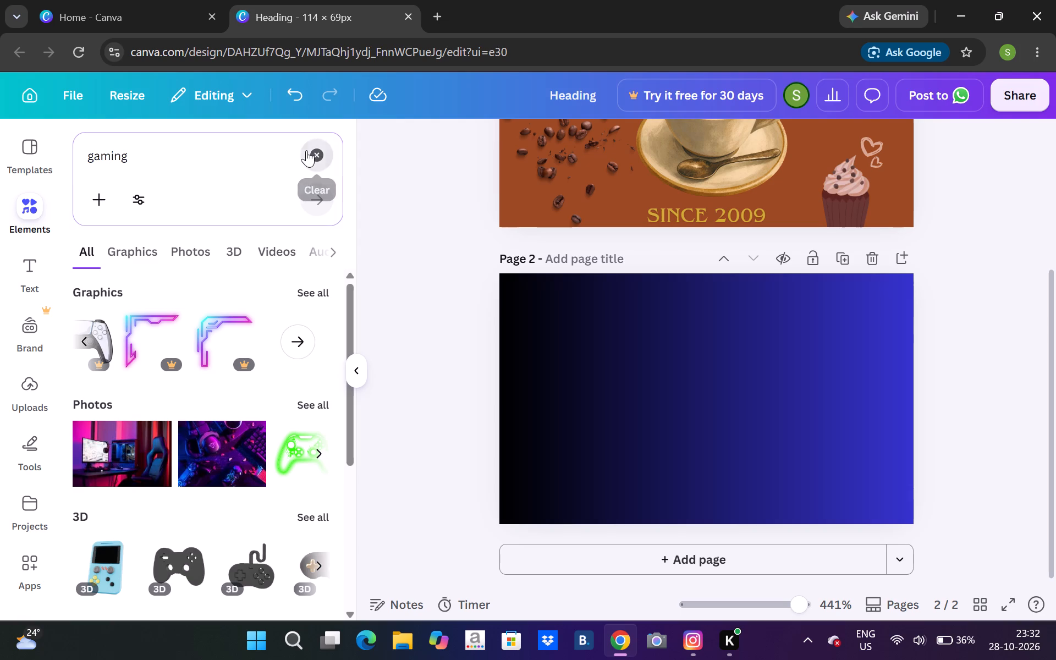
{"action": "type", "text": "cafe"}
{"action": "key", "text": "Return"}
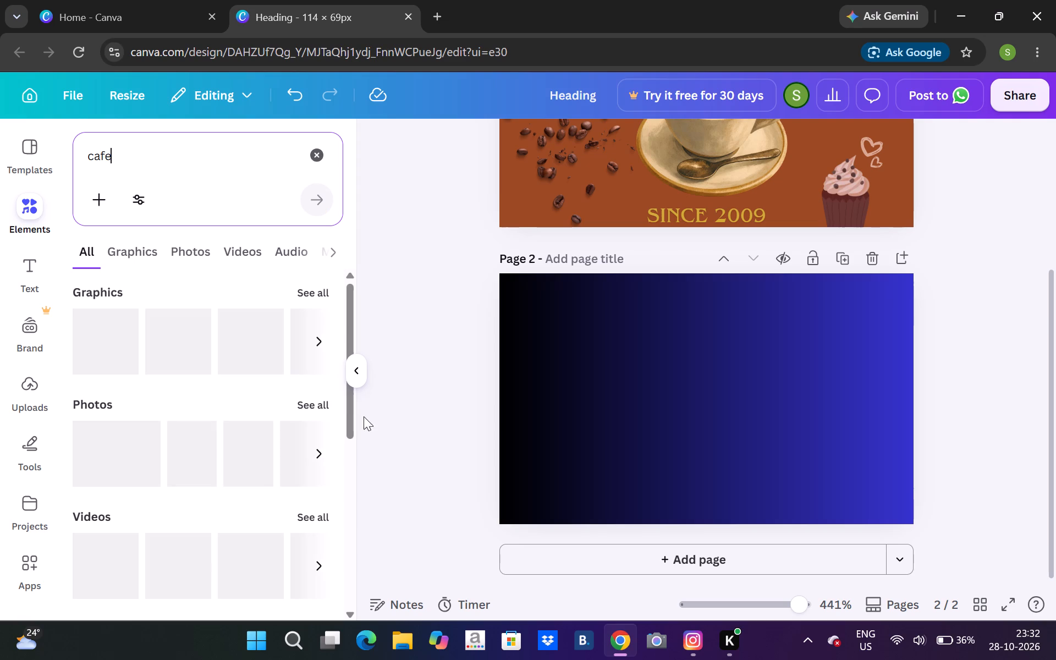
{"action": "left_click", "coordinate": [1055, 197]}
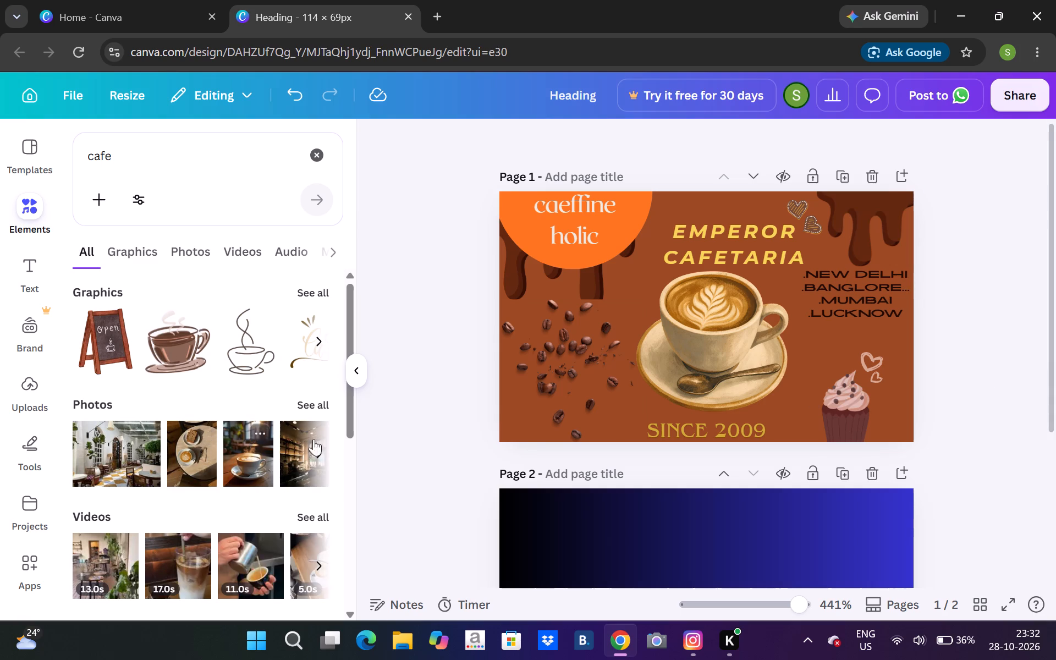
{"action": "left_click", "coordinate": [314, 458]}
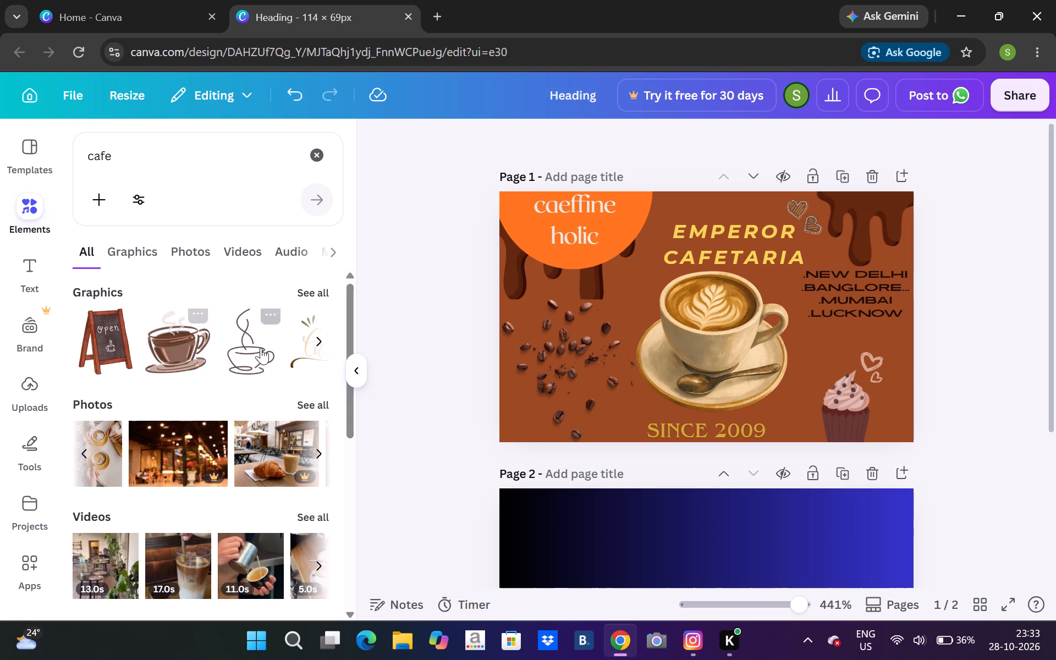
{"action": "left_click", "coordinate": [346, 591]}
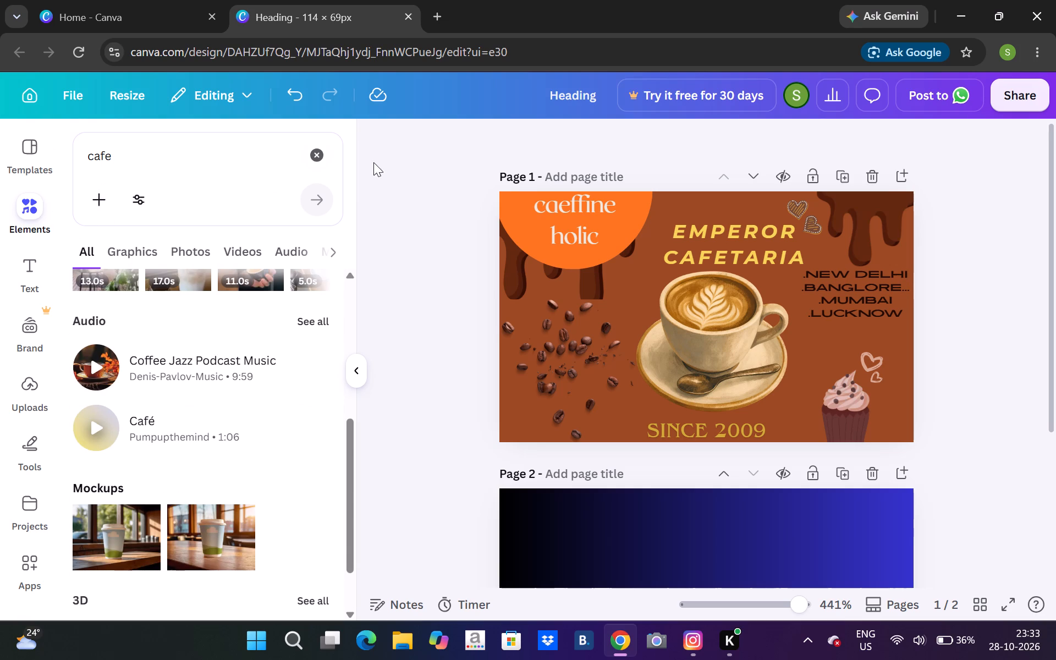
{"action": "left_click", "coordinate": [1054, 491]}
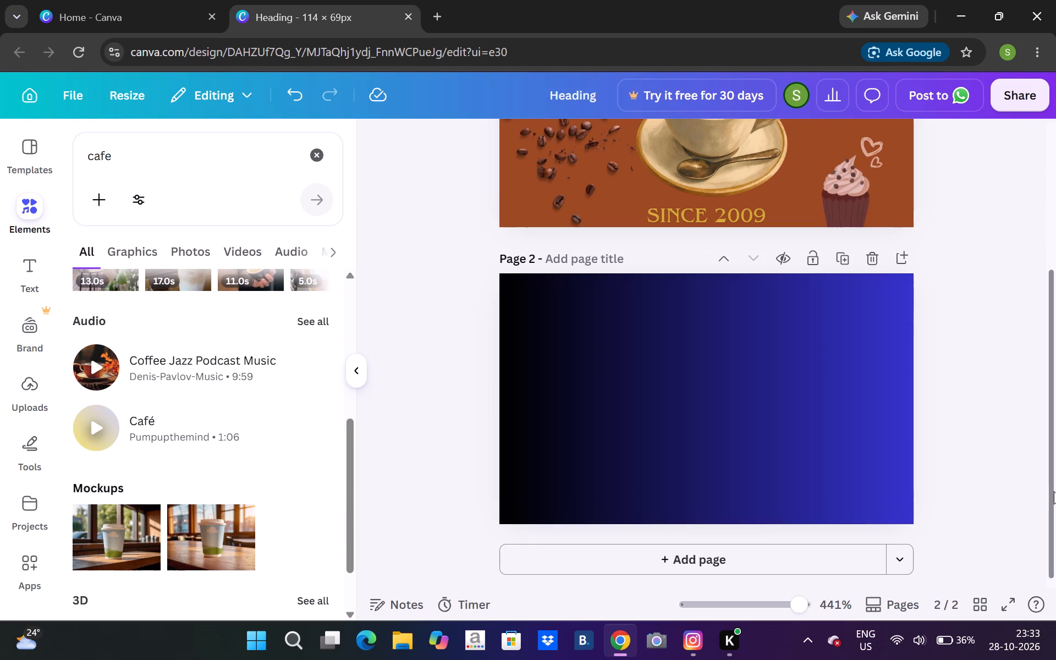
{"action": "left_click", "coordinate": [351, 332]}
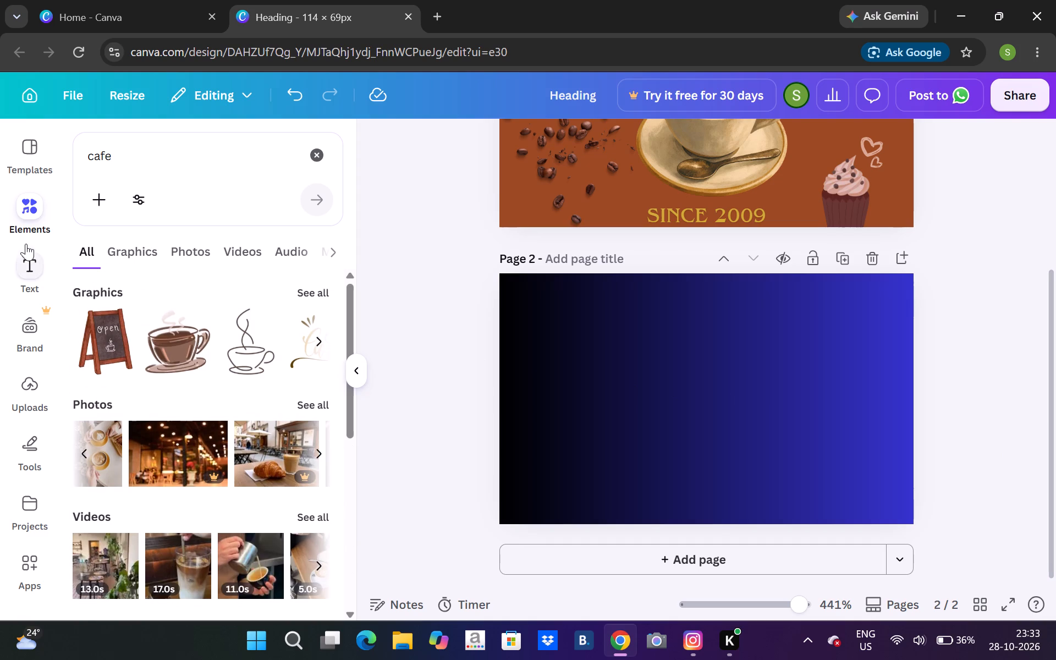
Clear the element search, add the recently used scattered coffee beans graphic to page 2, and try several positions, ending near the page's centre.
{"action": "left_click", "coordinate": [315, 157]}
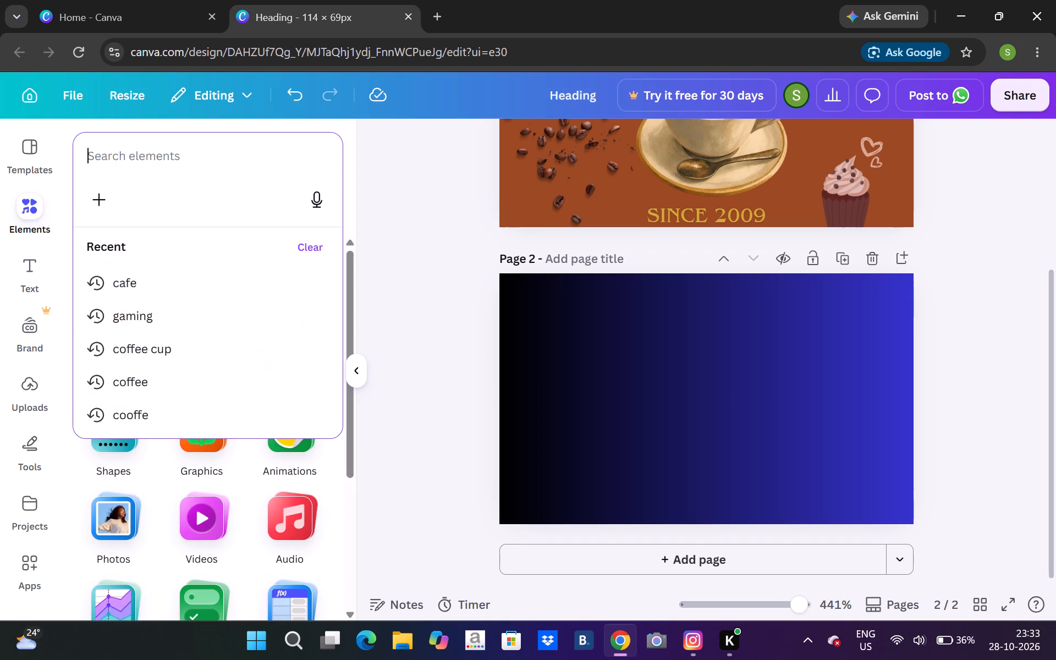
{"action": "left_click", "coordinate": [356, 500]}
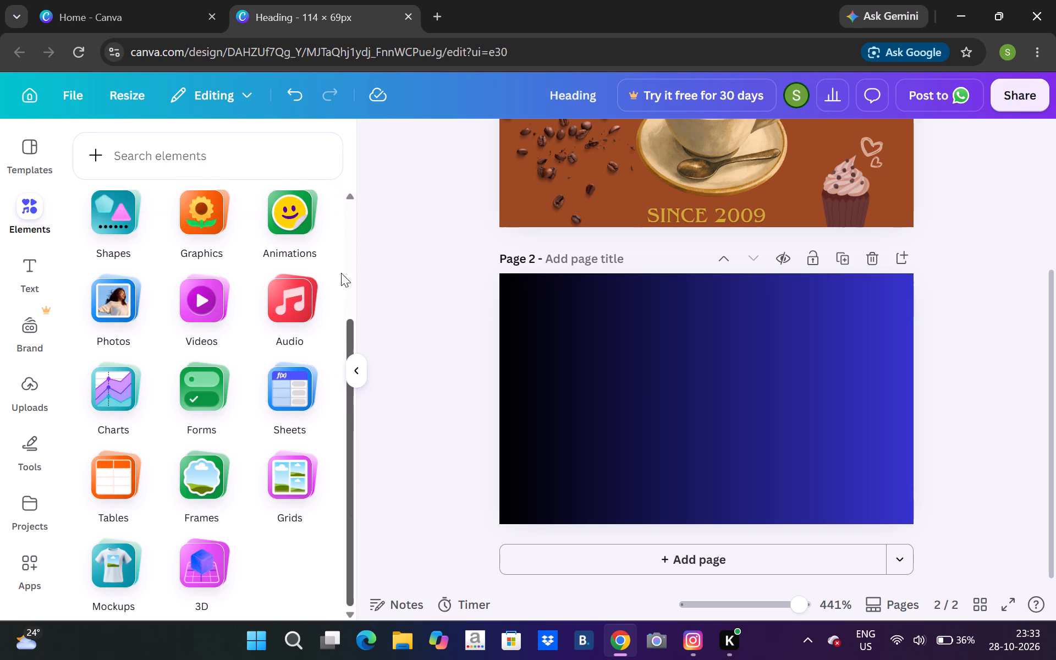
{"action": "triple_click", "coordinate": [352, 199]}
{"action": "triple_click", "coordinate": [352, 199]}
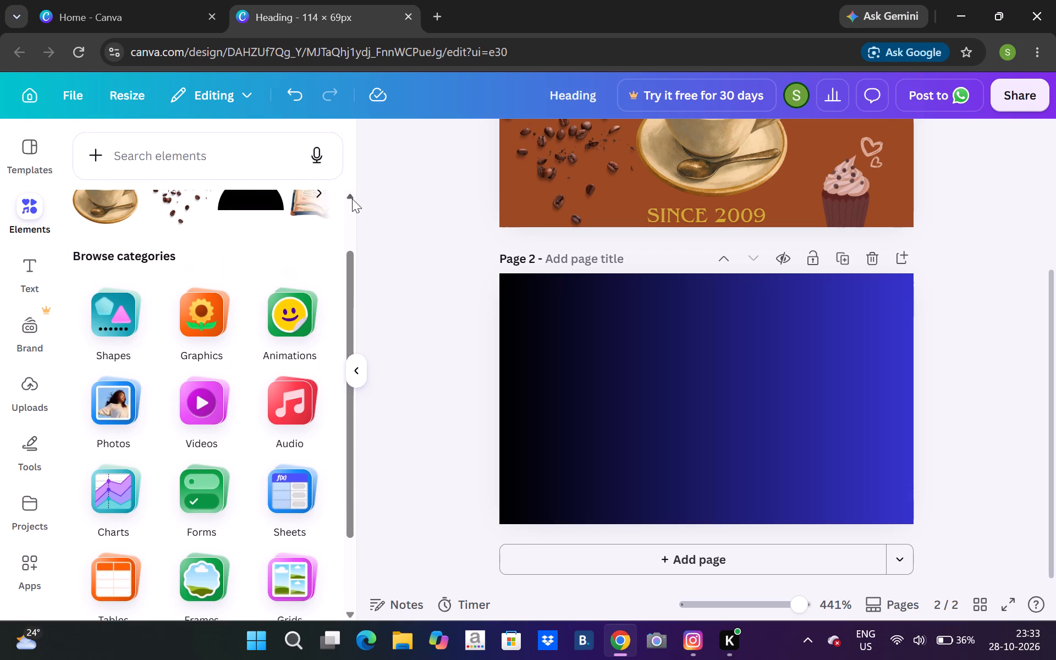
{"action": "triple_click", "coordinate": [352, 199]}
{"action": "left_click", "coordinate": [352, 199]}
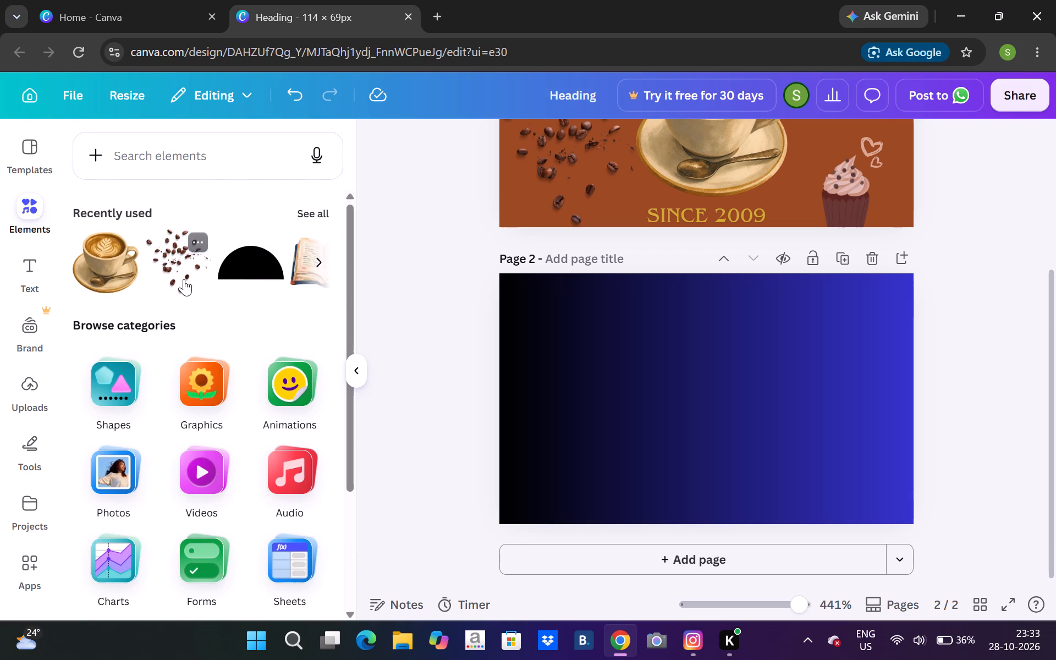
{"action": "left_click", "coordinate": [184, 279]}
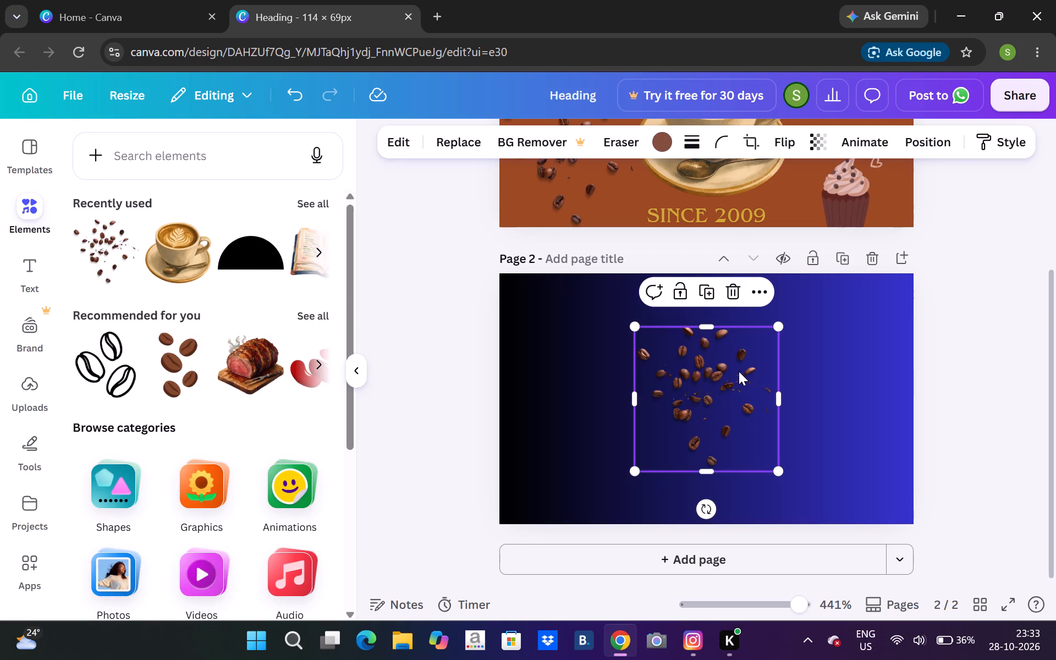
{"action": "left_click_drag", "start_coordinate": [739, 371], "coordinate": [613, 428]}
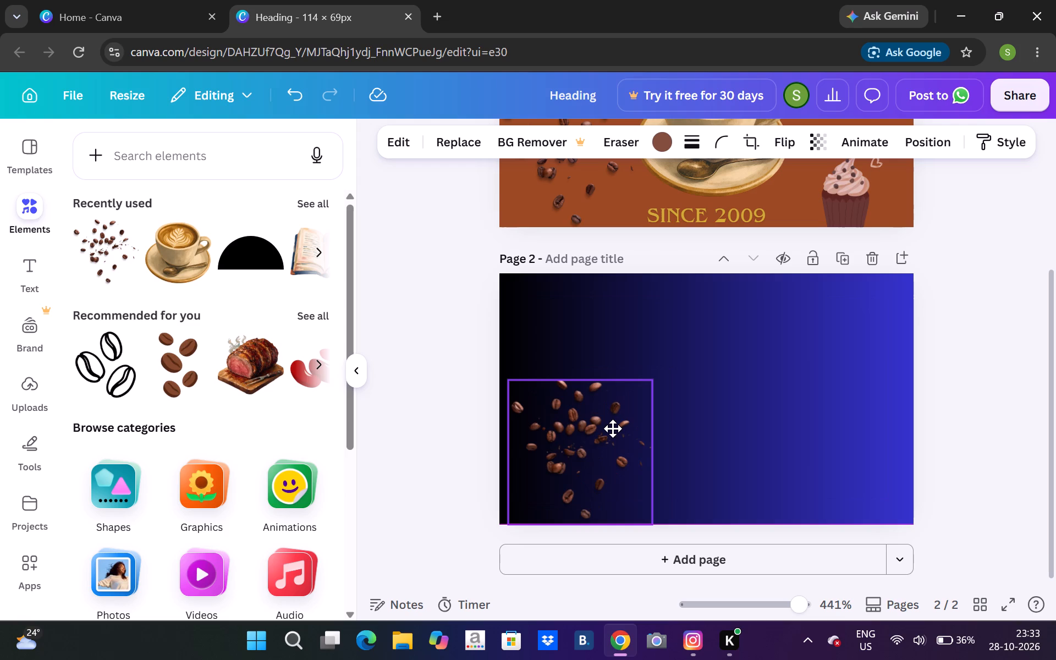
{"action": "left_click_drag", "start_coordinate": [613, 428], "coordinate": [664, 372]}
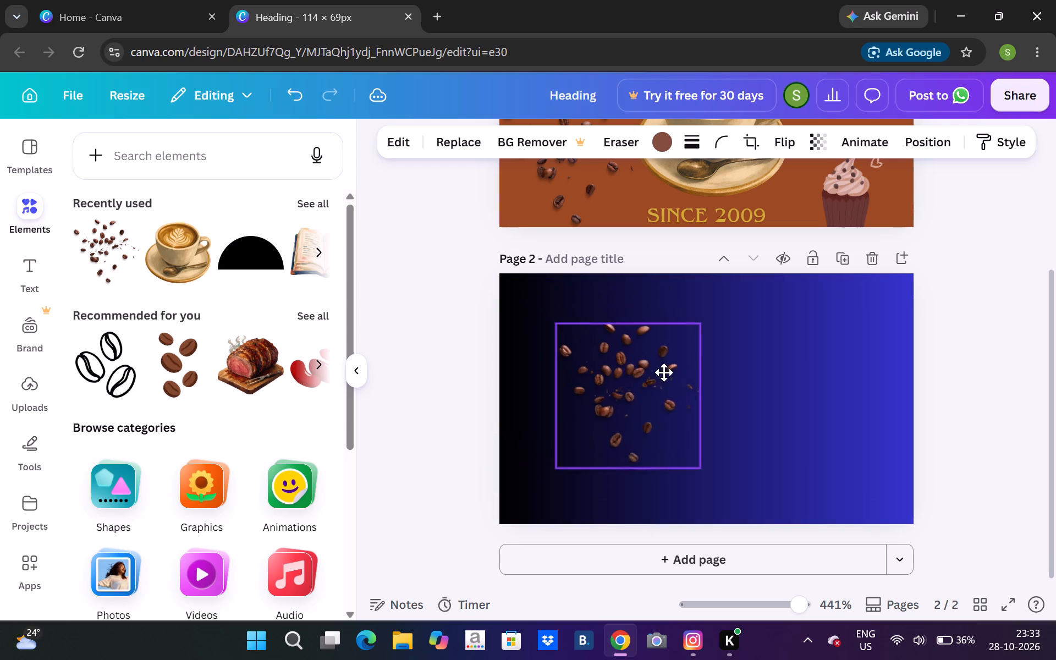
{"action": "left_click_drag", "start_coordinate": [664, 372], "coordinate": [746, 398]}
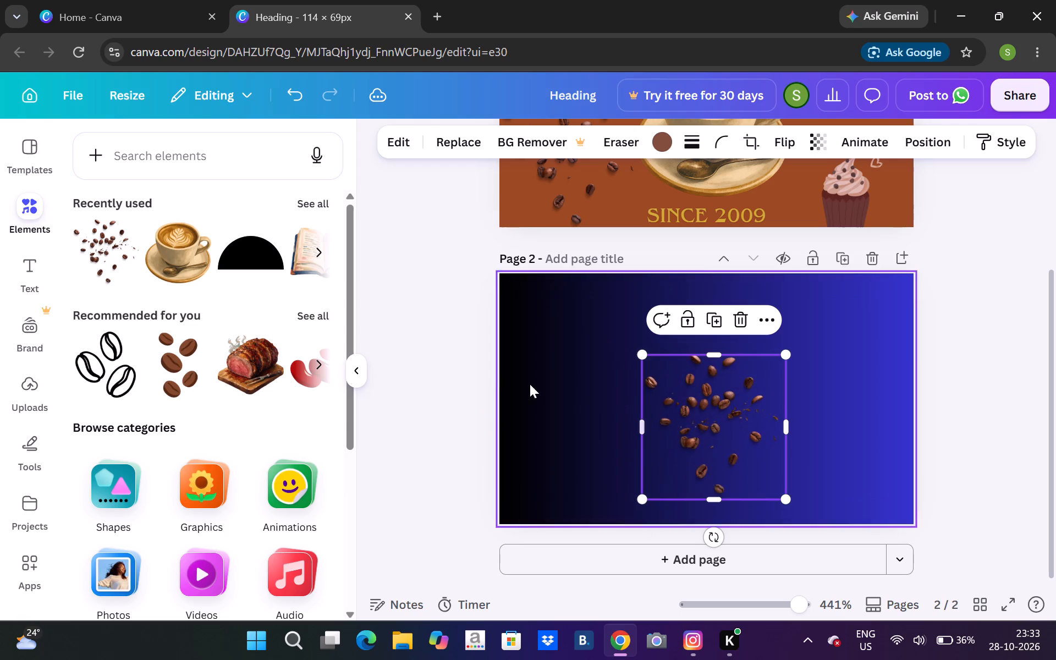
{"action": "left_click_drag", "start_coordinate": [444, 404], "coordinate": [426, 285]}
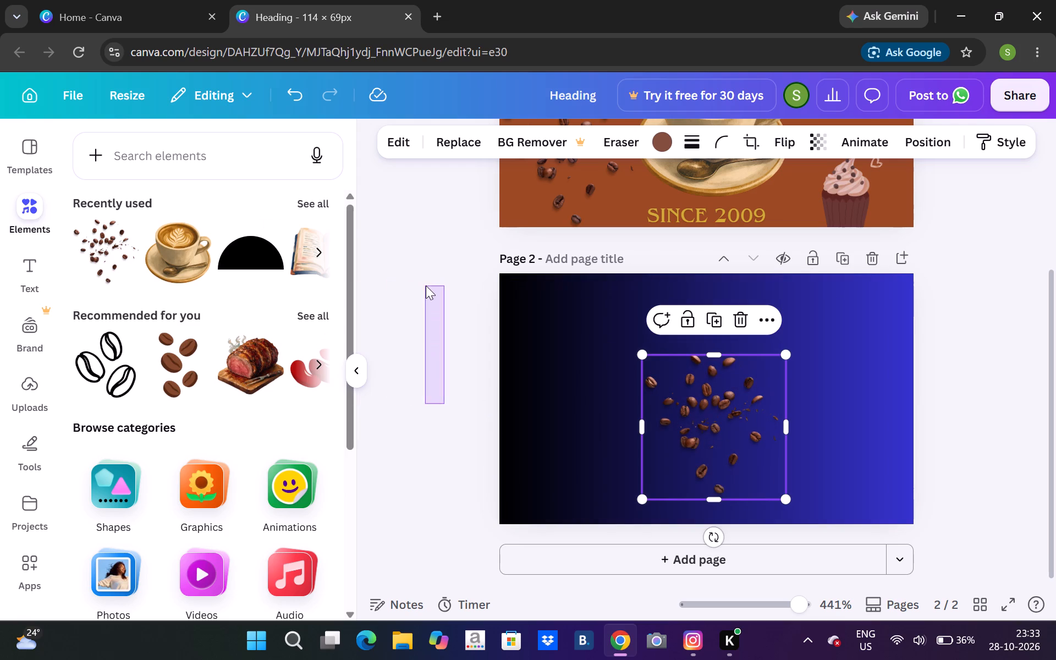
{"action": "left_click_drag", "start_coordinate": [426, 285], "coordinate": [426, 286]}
Look through the full collection of recently used elements for artwork suitable for page 2.
{"action": "left_click", "coordinate": [302, 204]}
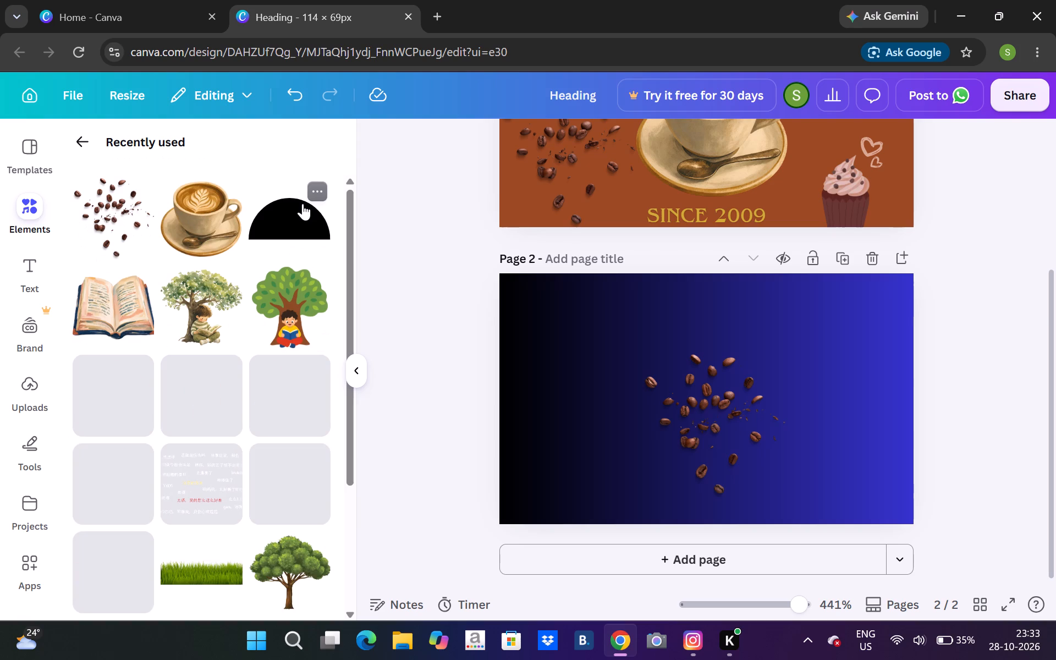
{"action": "left_click", "coordinate": [343, 607]}
{"action": "left_click_drag", "start_coordinate": [343, 607], "coordinate": [347, 614]}
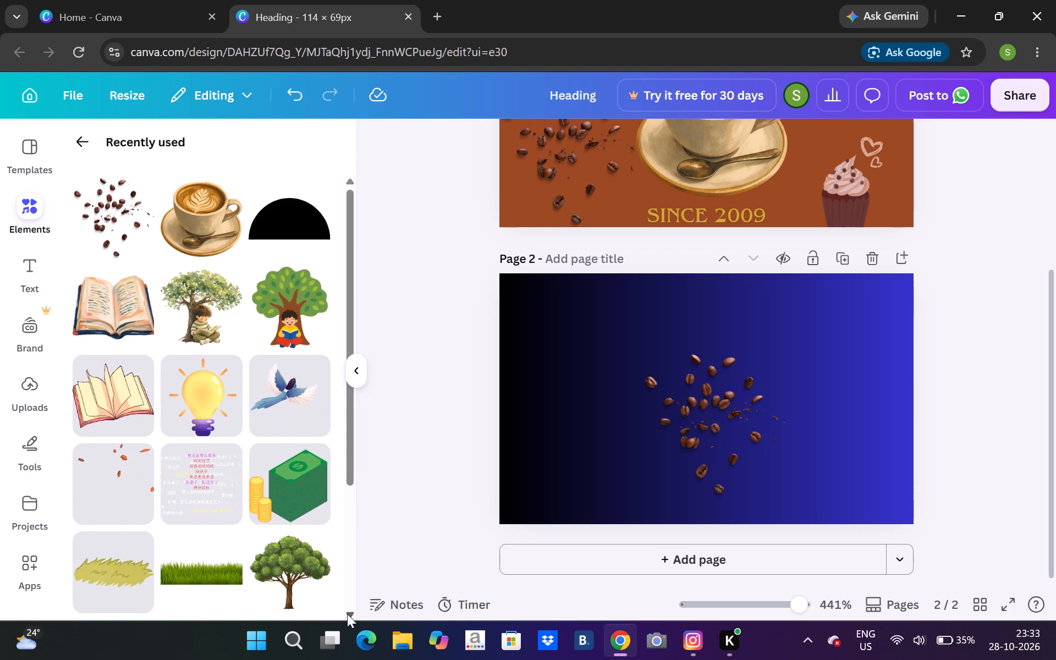
{"action": "triple_click", "coordinate": [347, 614]}
{"action": "triple_click", "coordinate": [347, 614]}
{"action": "double_click", "coordinate": [347, 614]}
{"action": "left_click_drag", "start_coordinate": [347, 614], "coordinate": [711, 425]}
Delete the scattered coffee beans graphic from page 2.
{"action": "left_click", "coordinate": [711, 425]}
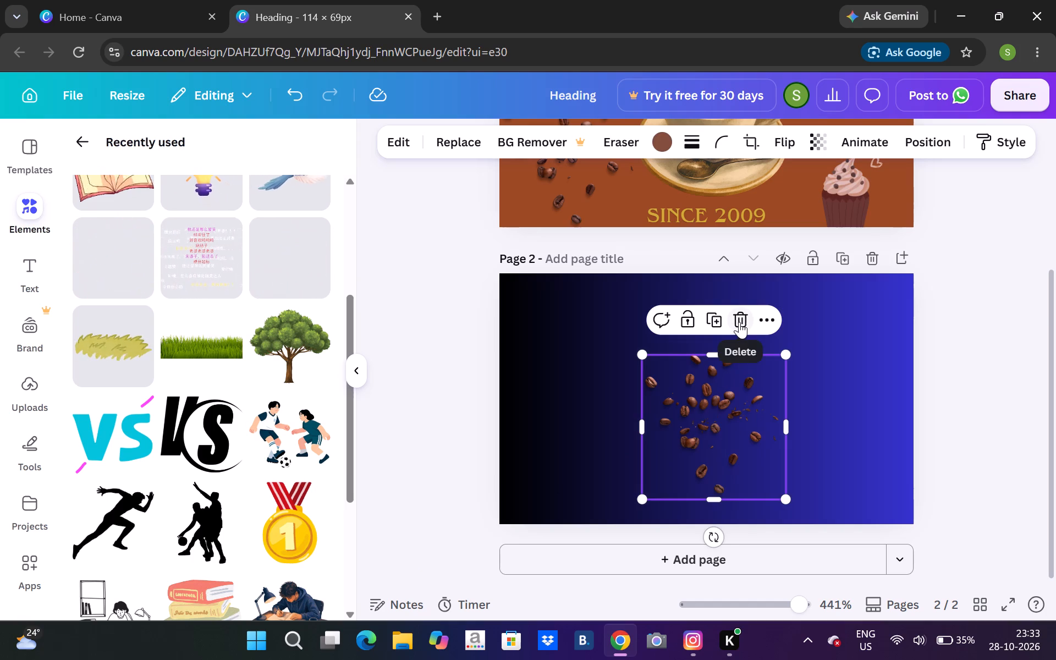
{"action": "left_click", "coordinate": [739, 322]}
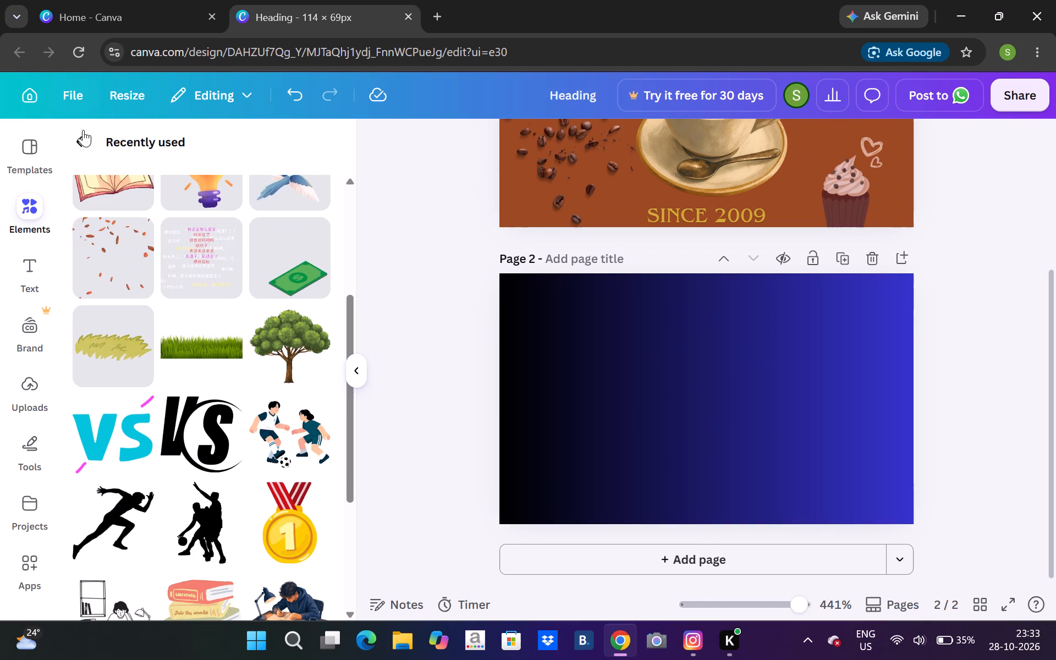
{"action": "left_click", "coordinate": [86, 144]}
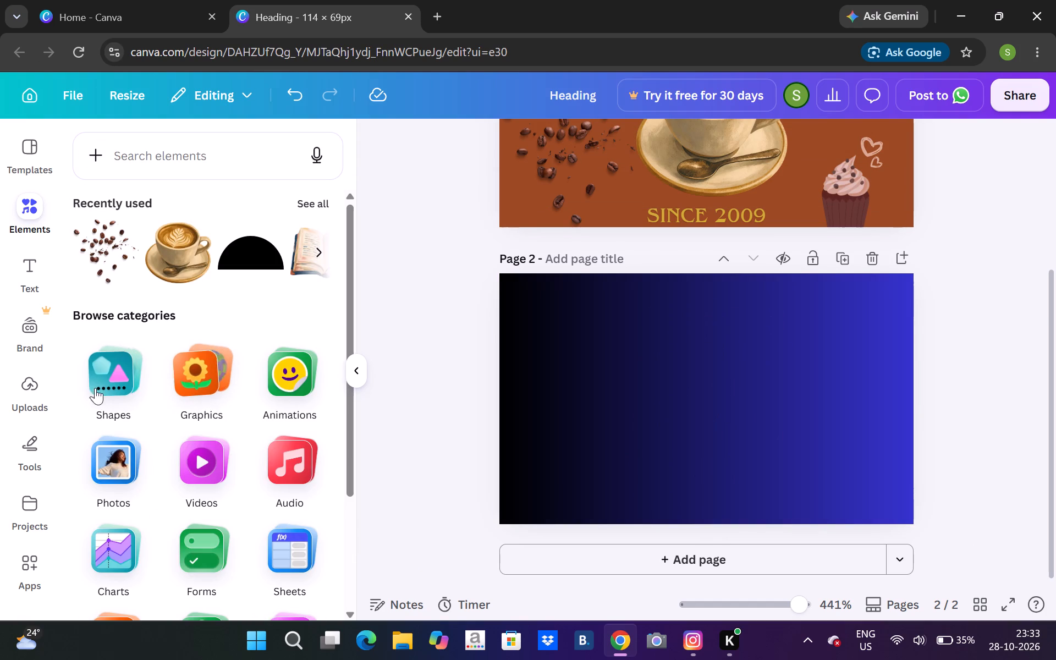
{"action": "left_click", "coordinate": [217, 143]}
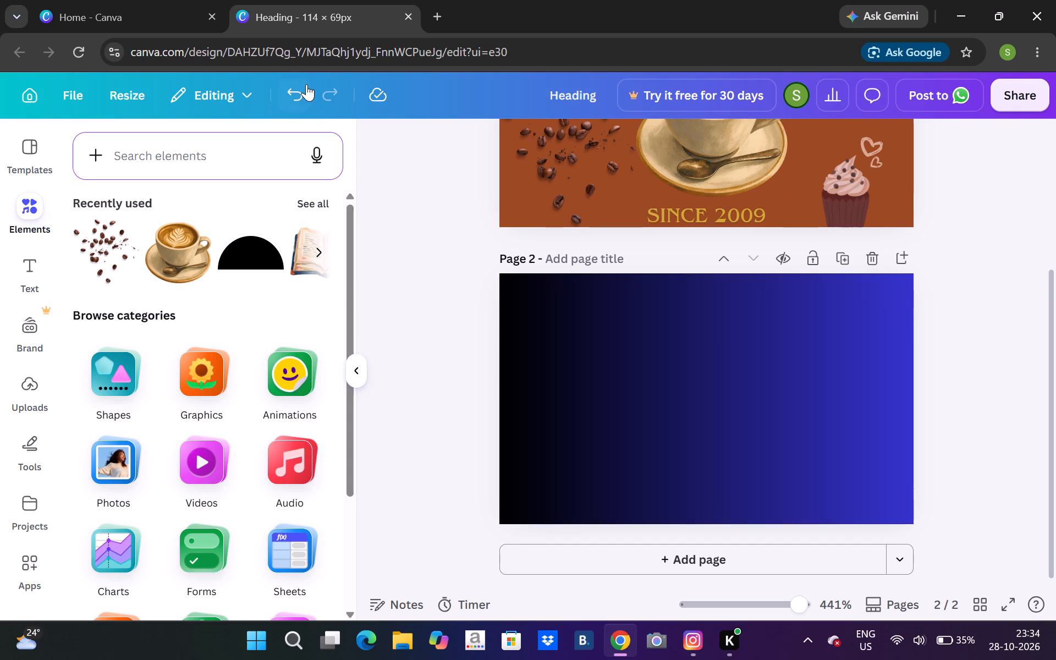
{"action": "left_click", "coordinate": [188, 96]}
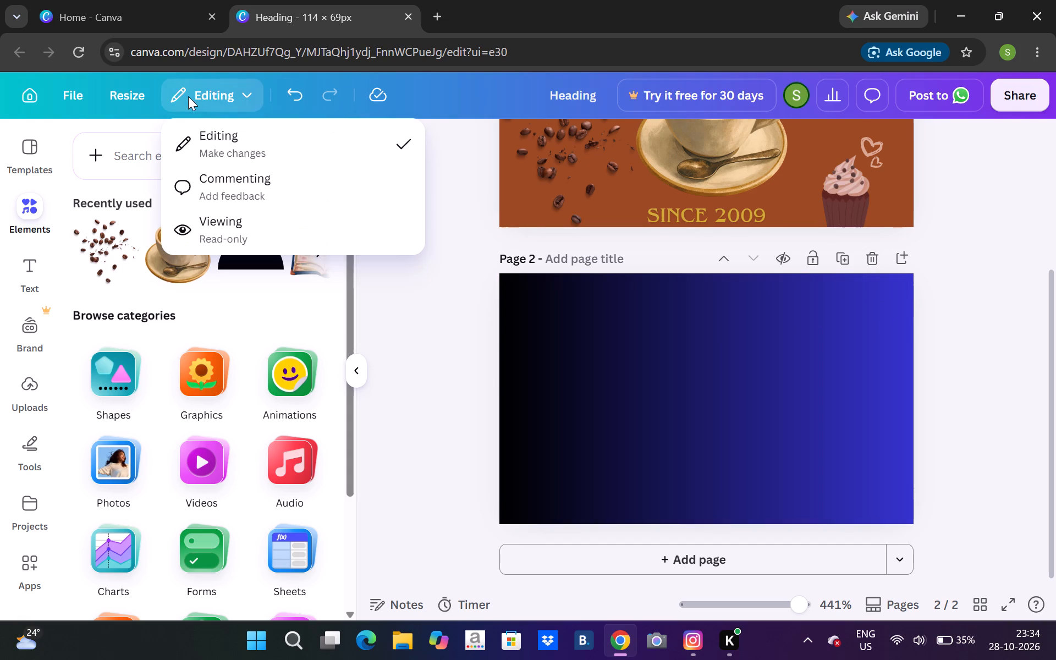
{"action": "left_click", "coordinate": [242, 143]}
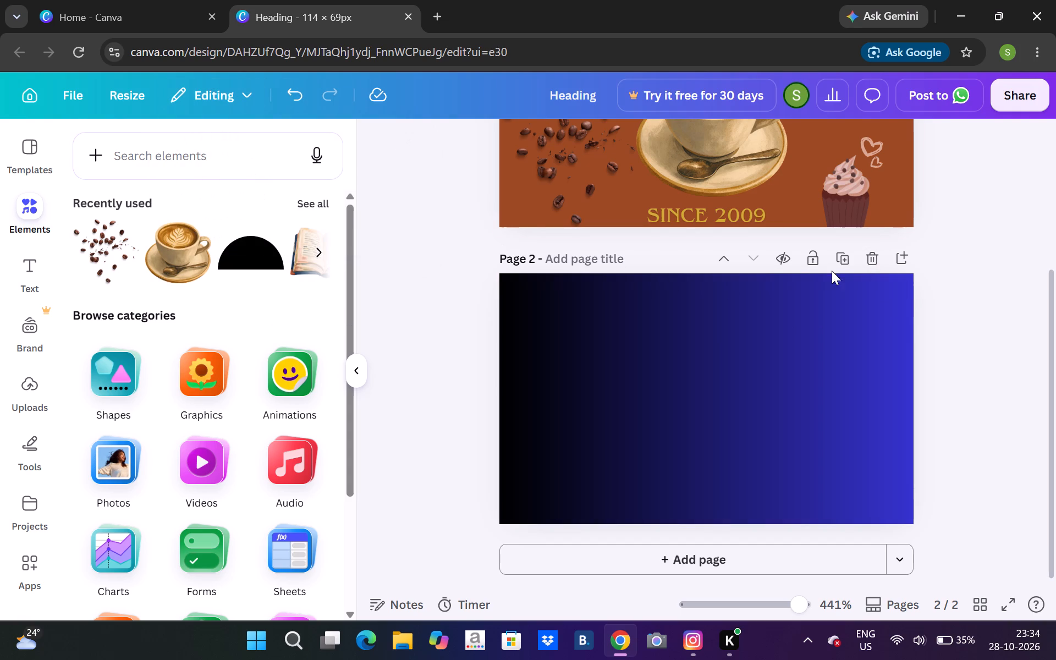